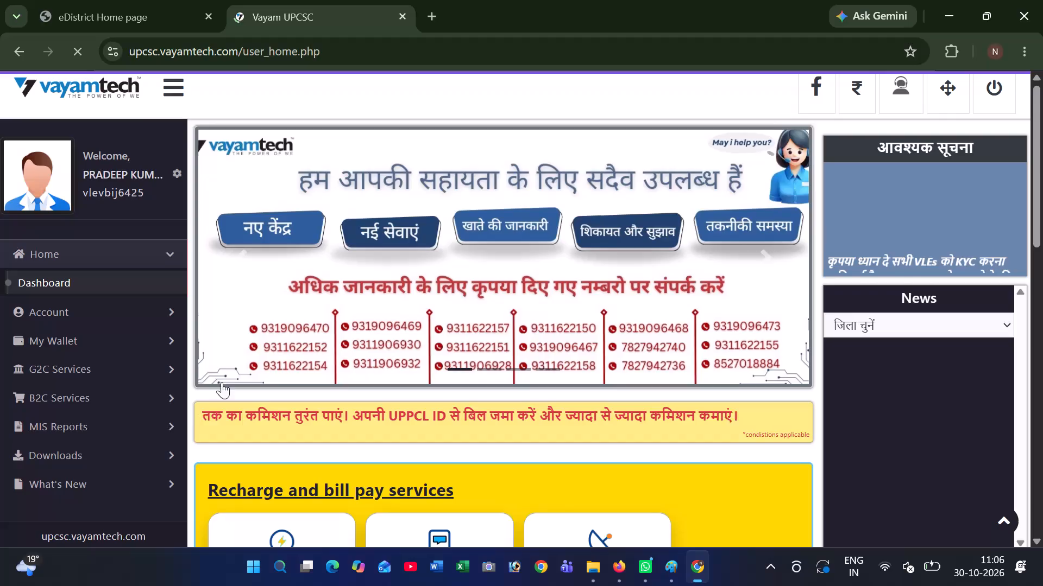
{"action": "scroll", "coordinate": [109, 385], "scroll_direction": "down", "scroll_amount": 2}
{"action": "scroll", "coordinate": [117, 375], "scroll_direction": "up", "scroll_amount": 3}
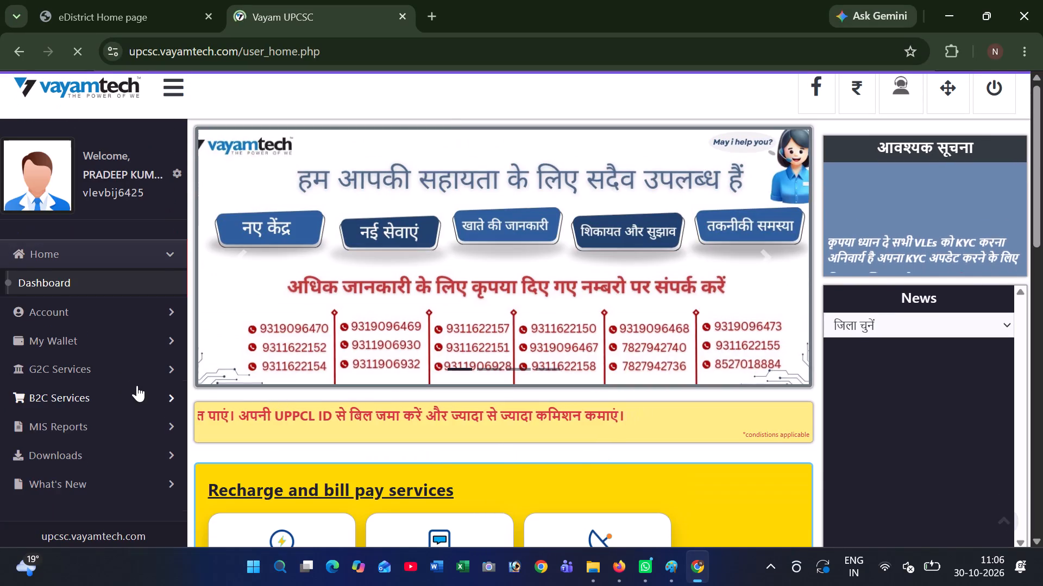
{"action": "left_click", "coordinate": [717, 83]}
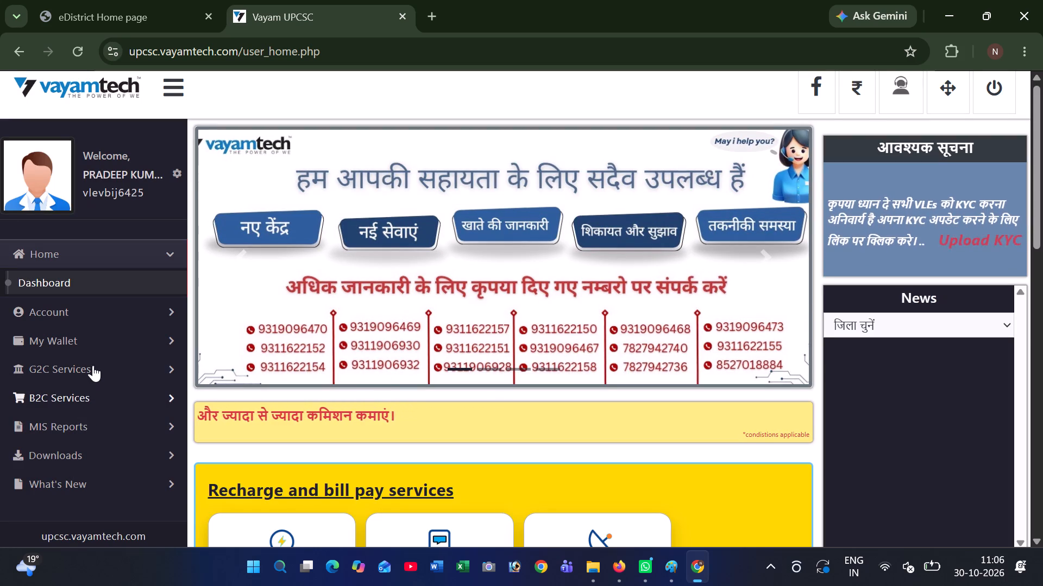
Open the Paytm PG Recharge History in the Vayamtech wallet section and look over its date-filter form.
{"action": "left_click", "coordinate": [172, 342]}
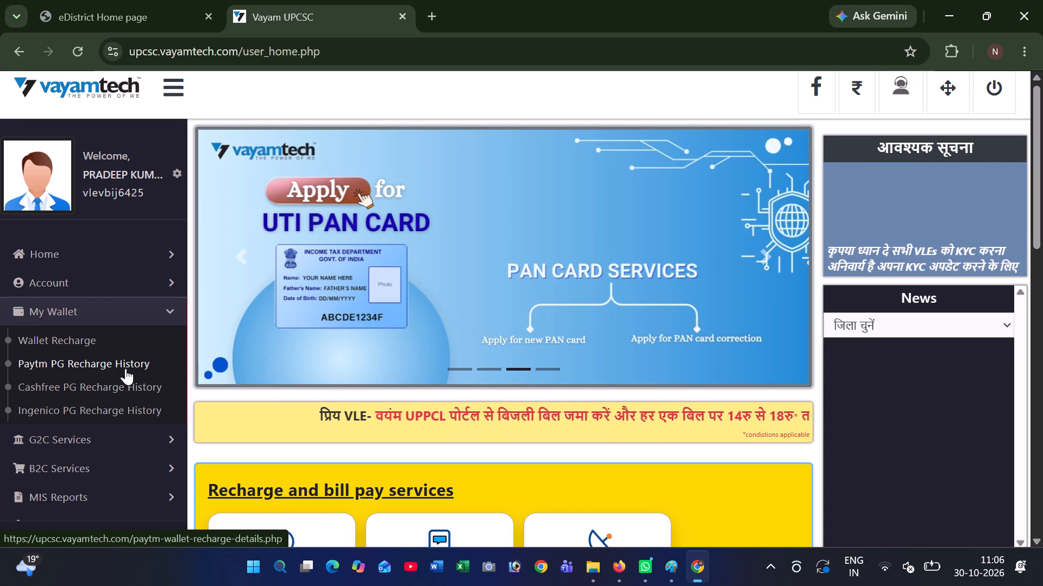
{"action": "left_click", "coordinate": [175, 303]}
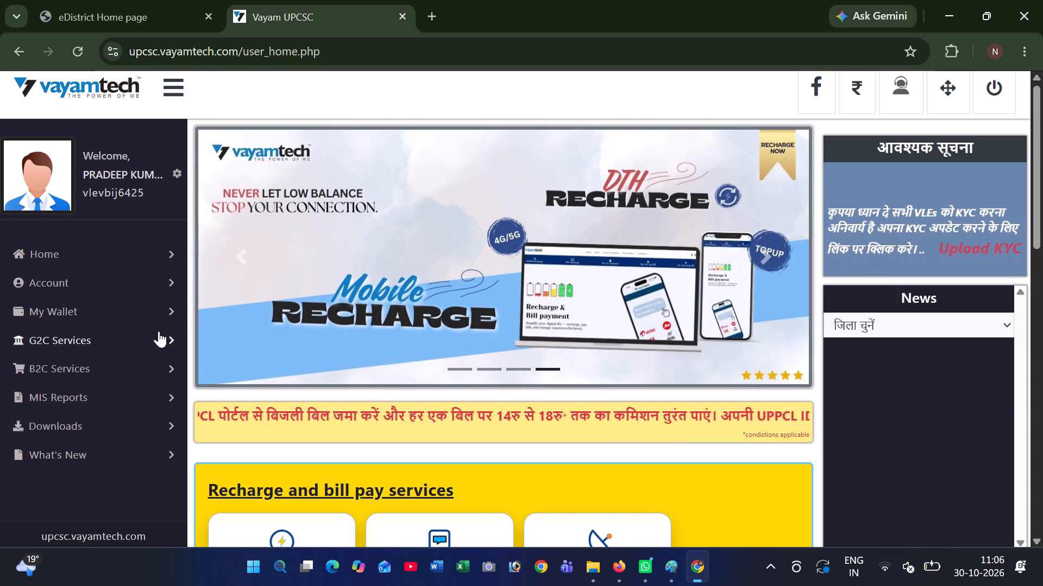
{"action": "left_click", "coordinate": [167, 304]}
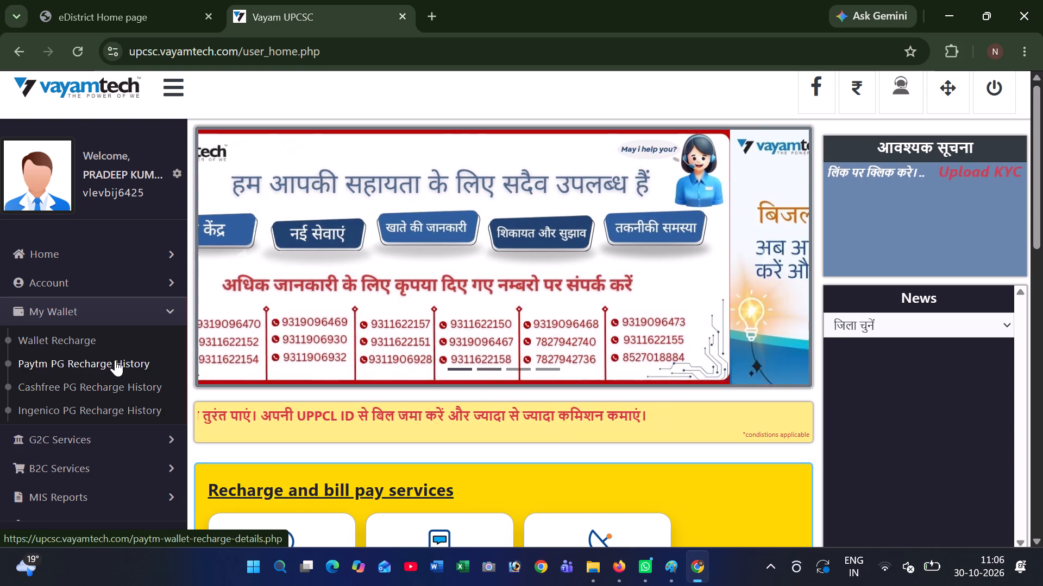
{"action": "left_click", "coordinate": [115, 360]}
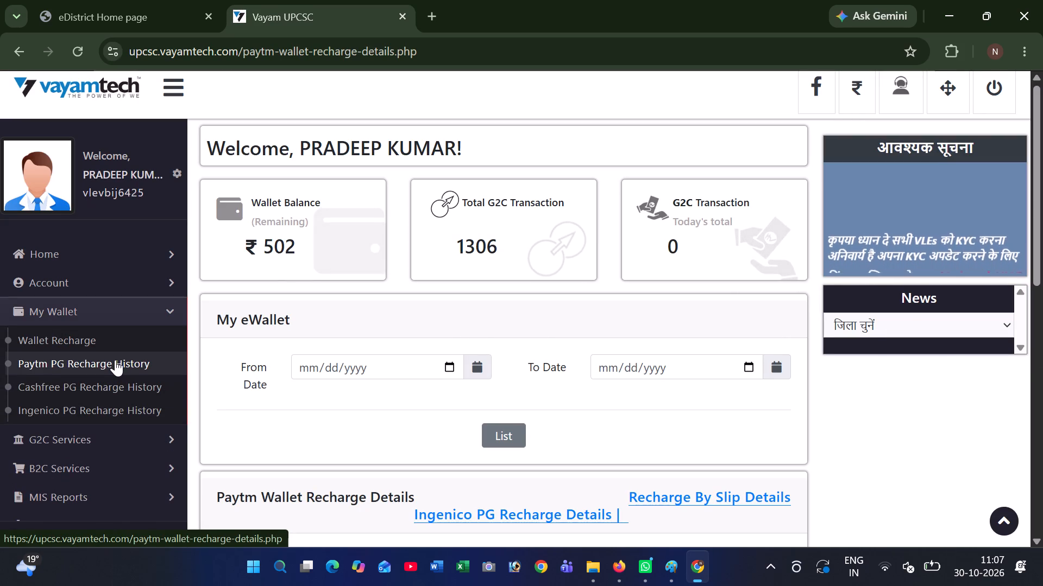
{"action": "left_click", "coordinate": [349, 356]}
{"action": "double_click", "coordinate": [344, 361]}
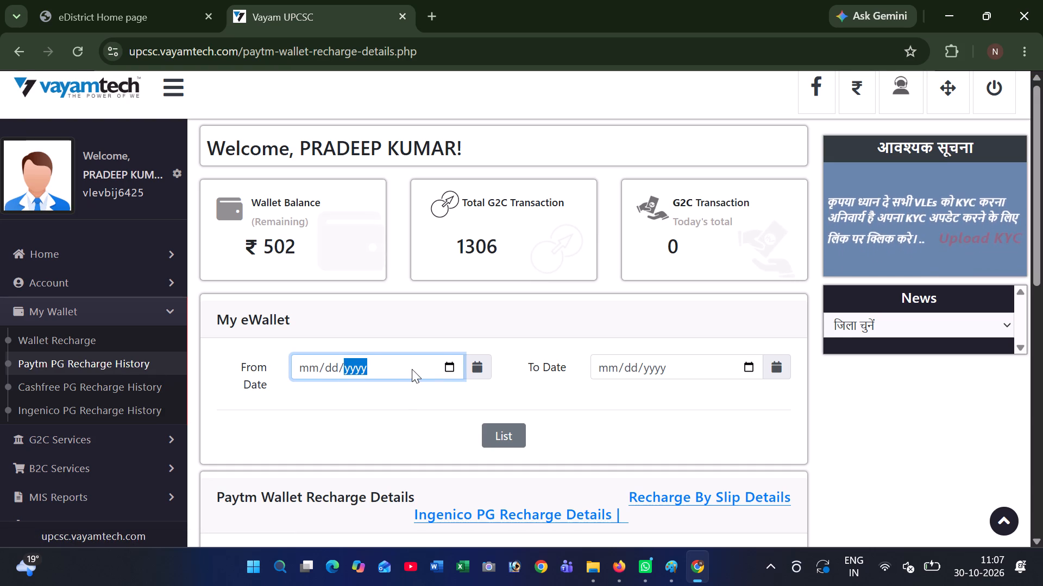
{"action": "left_click", "coordinate": [412, 369]}
{"action": "scroll", "coordinate": [412, 368], "scroll_direction": "down", "scroll_amount": 4}
{"action": "scroll", "coordinate": [394, 398], "scroll_direction": "up", "scroll_amount": 6}
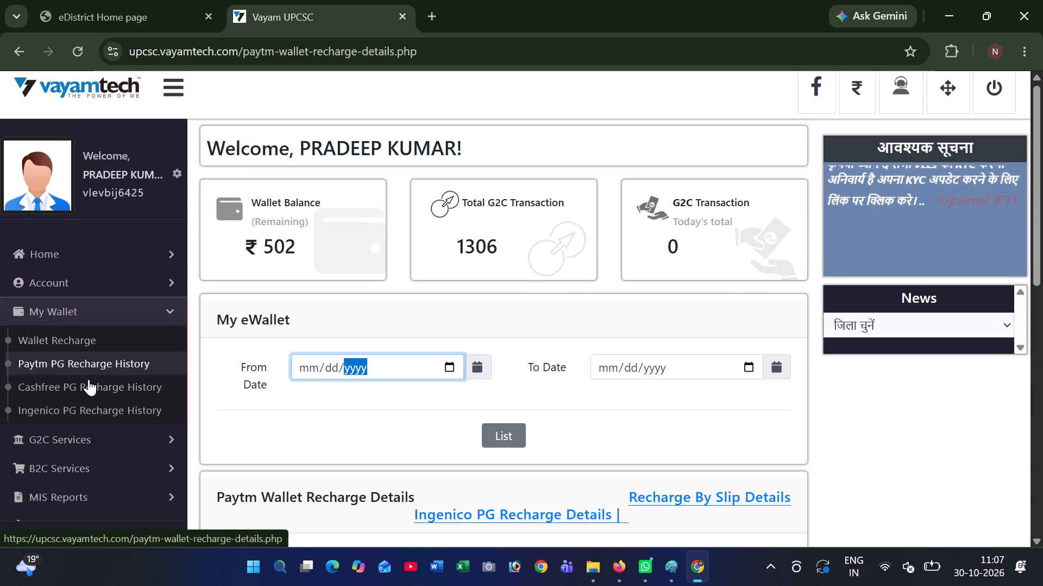
Open the Wallet Recharge page and view the CashFree and Paytm recharge forms.
{"action": "left_click", "coordinate": [87, 342]}
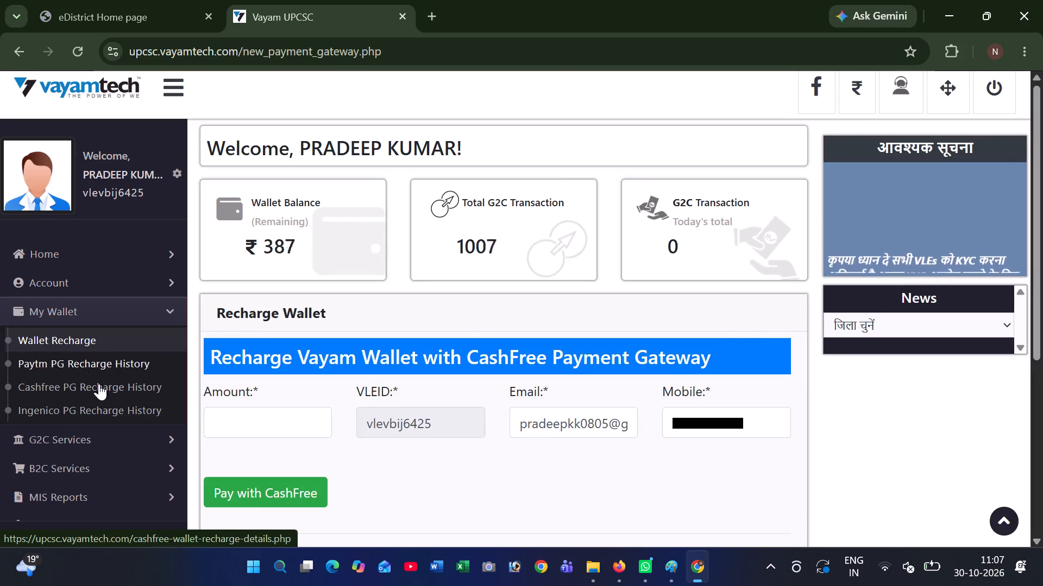
{"action": "left_click", "coordinate": [260, 423]}
{"action": "scroll", "coordinate": [263, 434], "scroll_direction": "down", "scroll_amount": 1}
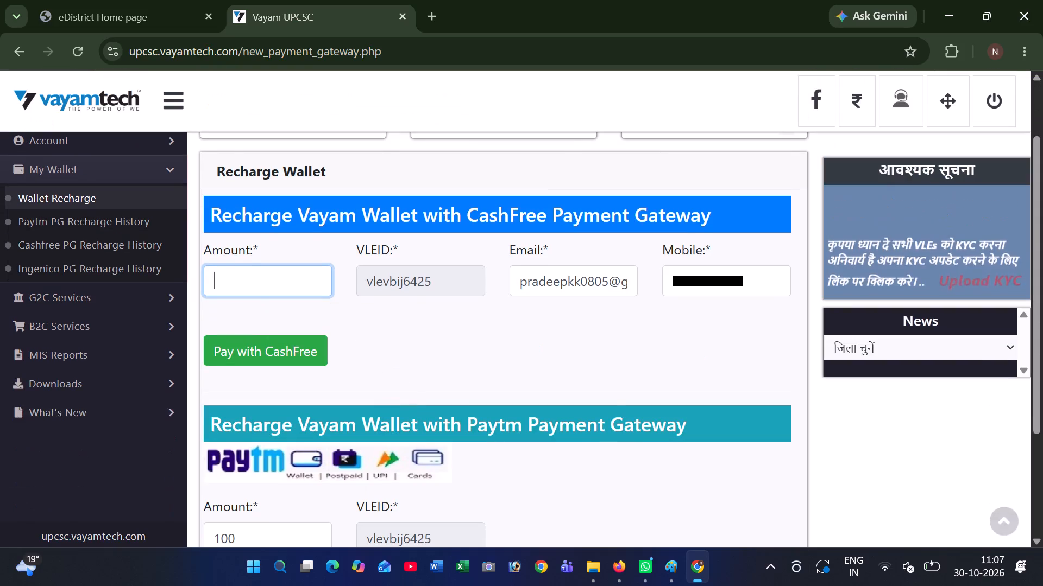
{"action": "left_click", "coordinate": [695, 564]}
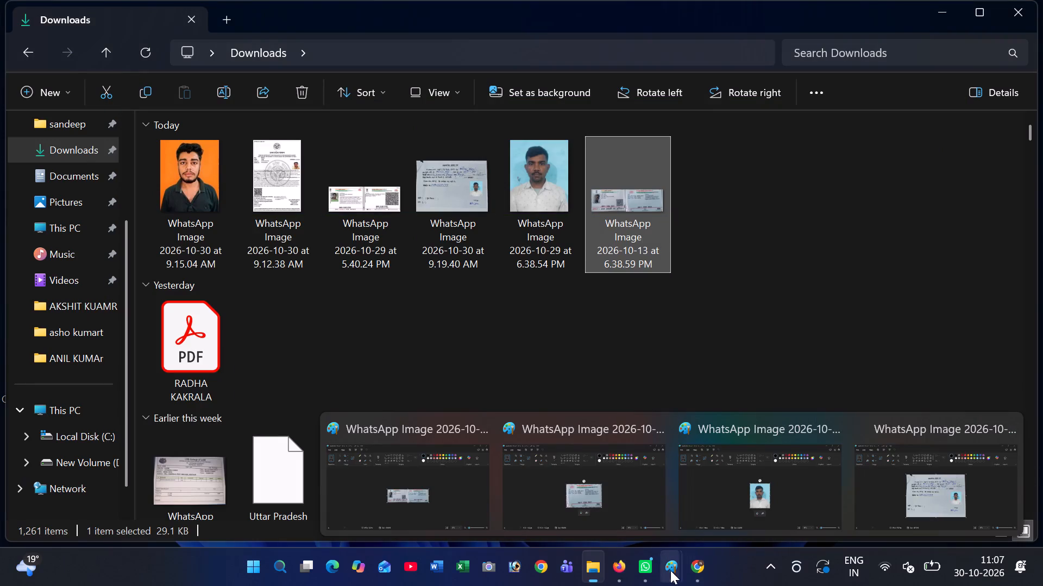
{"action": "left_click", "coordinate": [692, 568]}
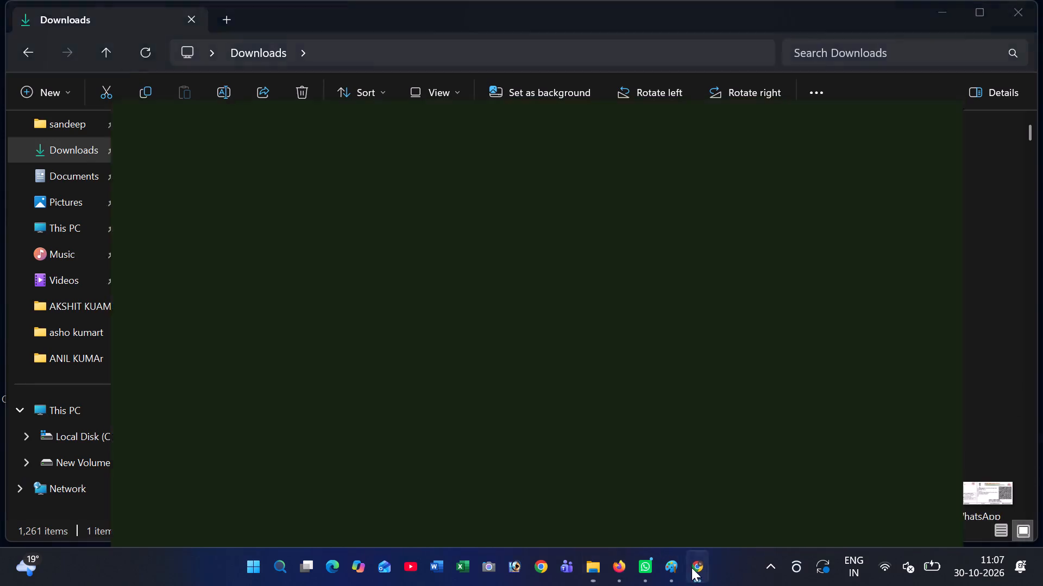
Switch to the eDistrict site and open its list of Pending Applications.
{"action": "left_click", "coordinate": [132, 3]}
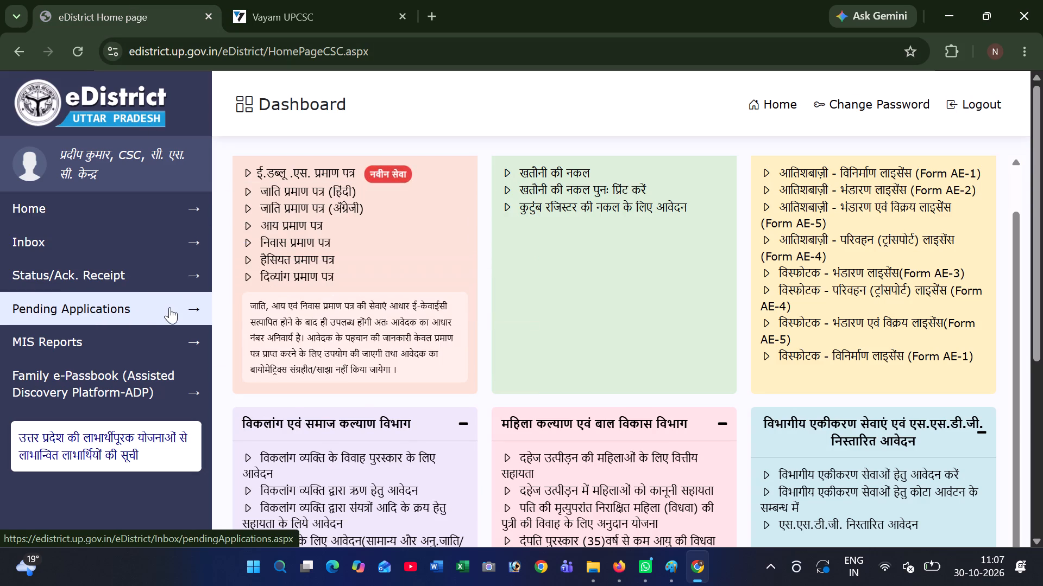
{"action": "left_click", "coordinate": [190, 308]}
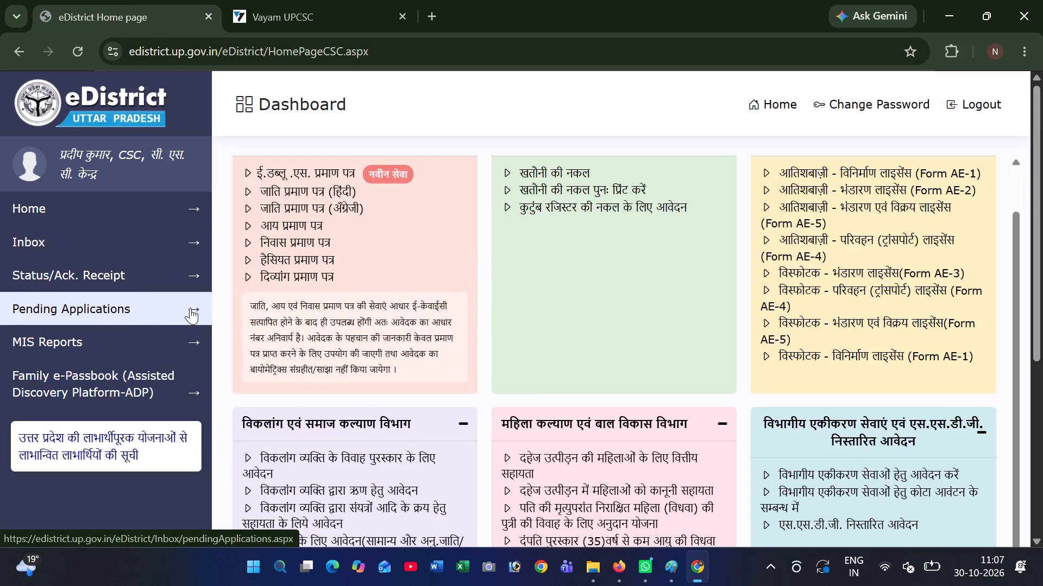
{"action": "left_click", "coordinate": [190, 308]}
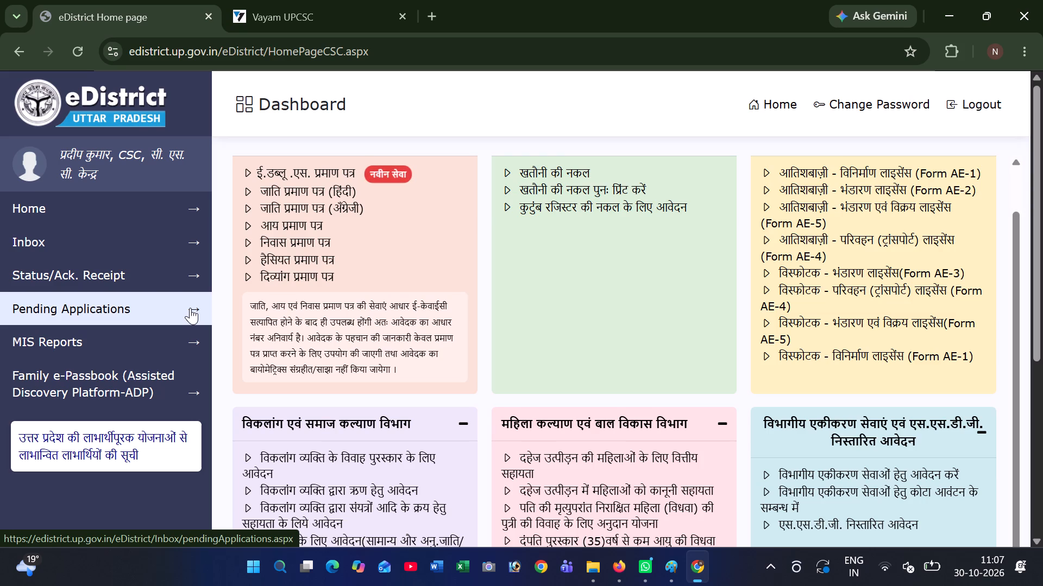
{"action": "triple_click", "coordinate": [190, 308]}
{"action": "double_click", "coordinate": [133, 308]}
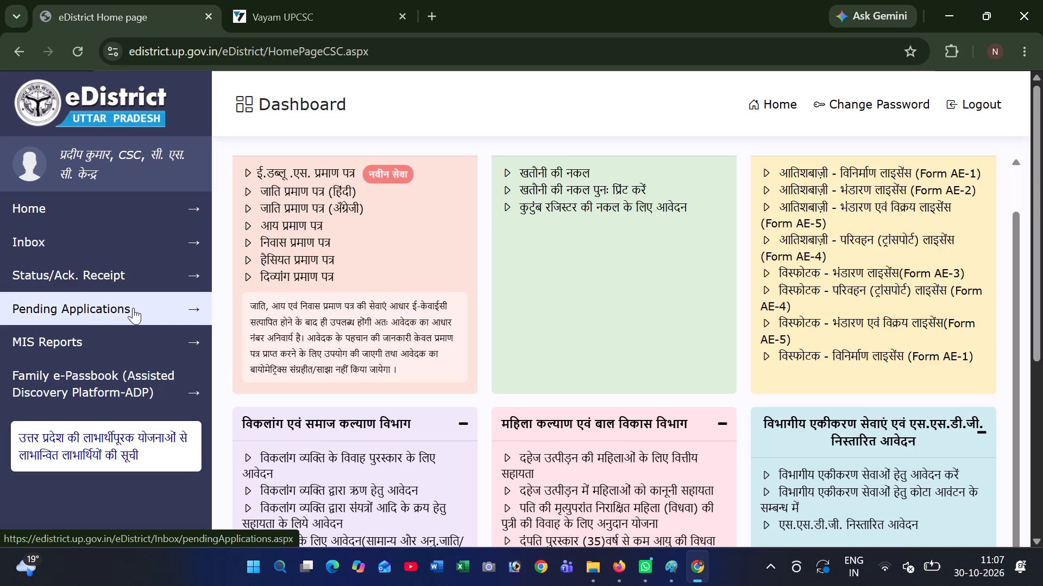
{"action": "left_click", "coordinate": [146, 303]}
{"action": "left_click", "coordinate": [146, 303]}
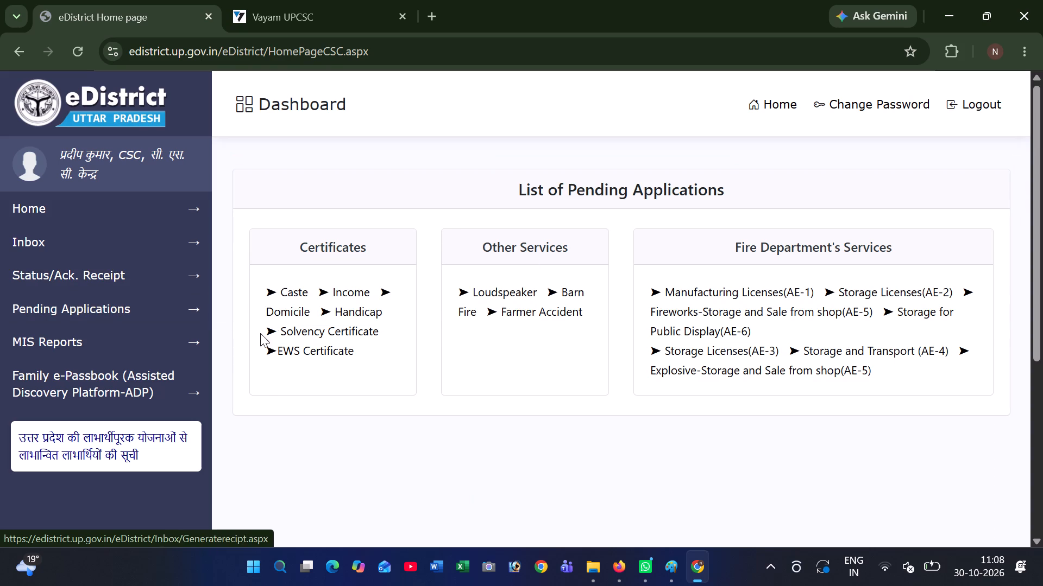
List the pending Income certificate applications and open the first application in the table.
{"action": "left_click", "coordinate": [338, 287]}
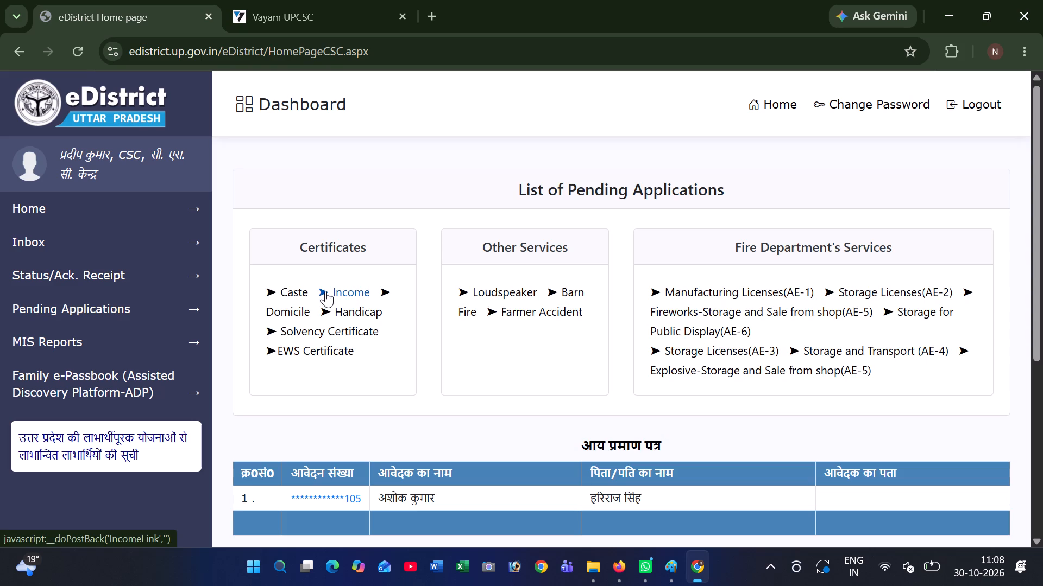
{"action": "scroll", "coordinate": [325, 288], "scroll_direction": "down", "scroll_amount": 4}
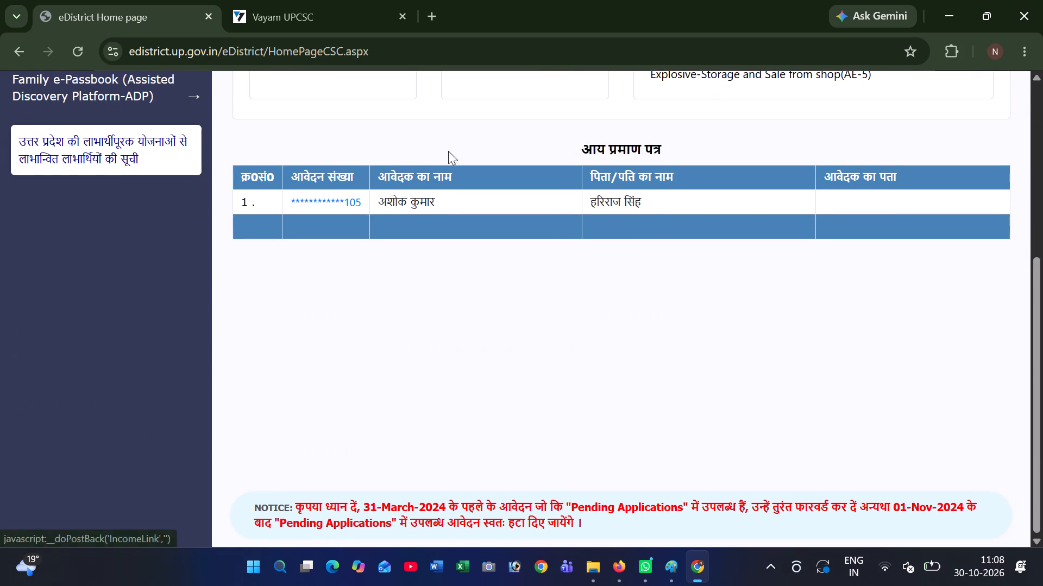
{"action": "left_click", "coordinate": [310, 200]}
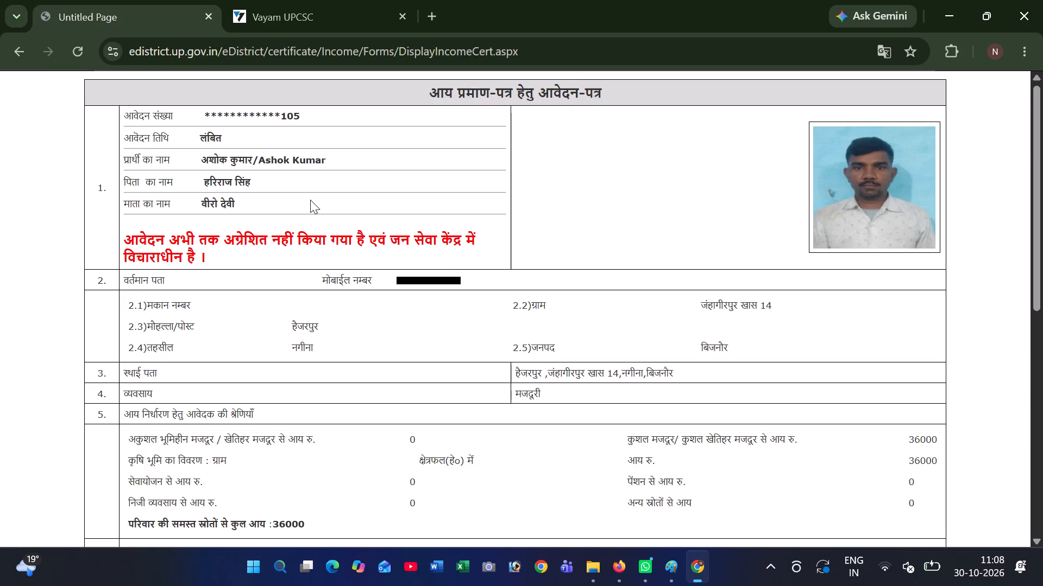
Register the income certificate application as filled in (दर्ज करें), proceeding to OTP verification.
{"action": "scroll", "coordinate": [411, 220], "scroll_direction": "down", "scroll_amount": 12}
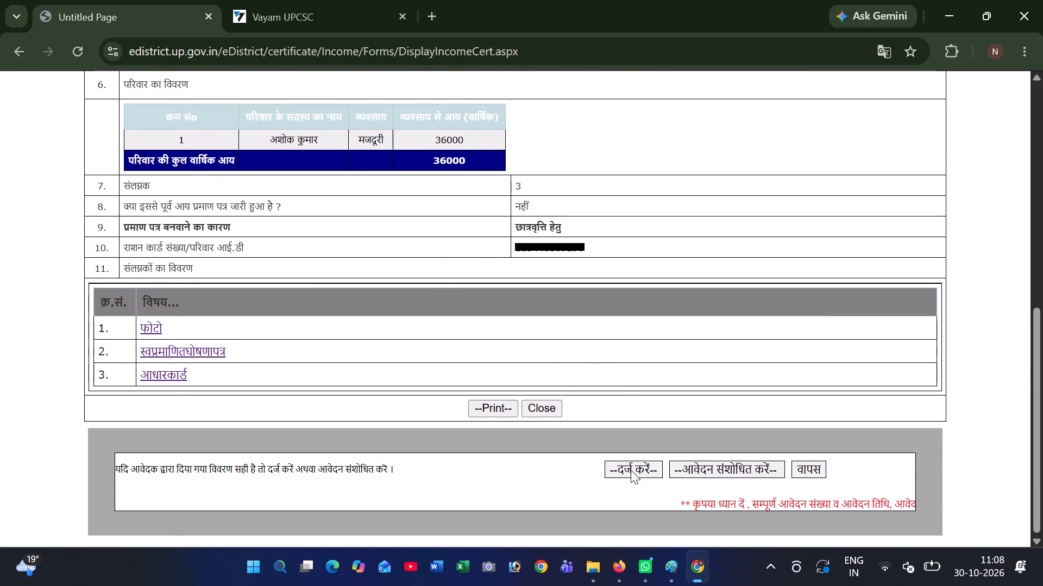
{"action": "left_click", "coordinate": [631, 471]}
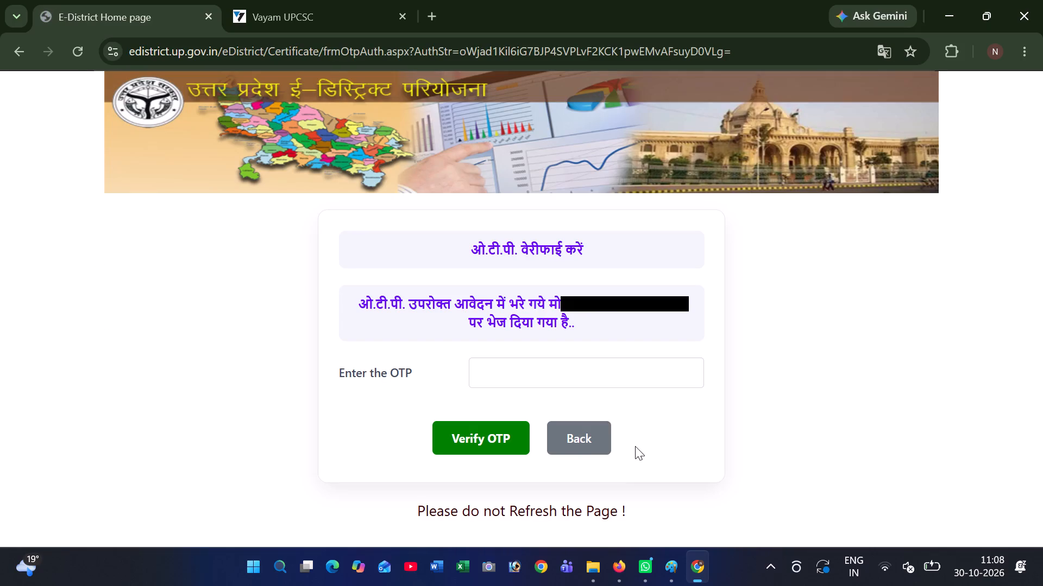
Enter the OTP for the income certificate application.
{"action": "left_click", "coordinate": [577, 380]}
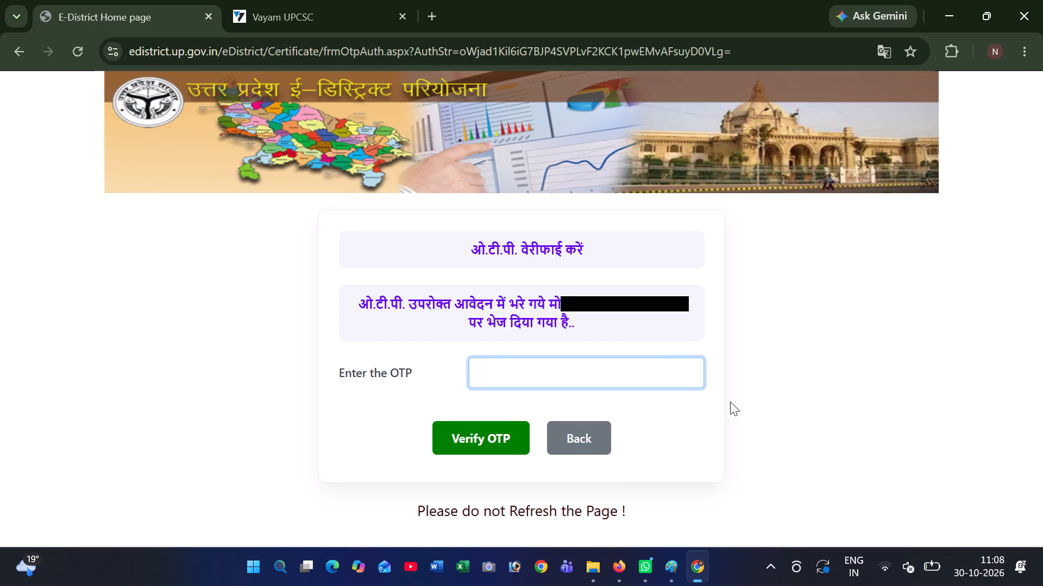
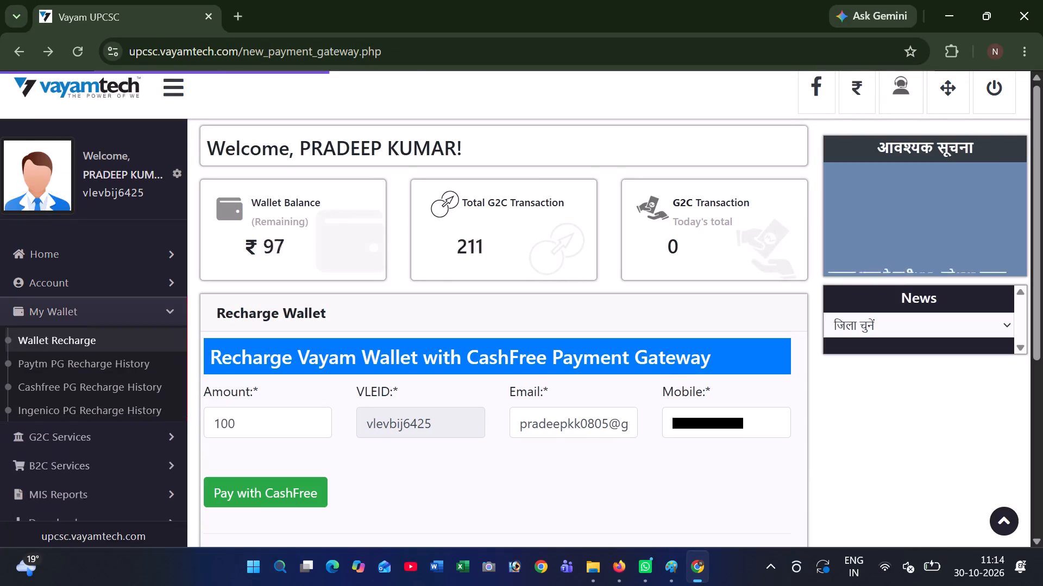
Close the Vayam UPCSC wallet recharge page after looking through its payment gateway options.
{"action": "scroll", "coordinate": [268, 394], "scroll_direction": "down", "scroll_amount": 4}
{"action": "scroll", "coordinate": [280, 385], "scroll_direction": "up", "scroll_amount": 1}
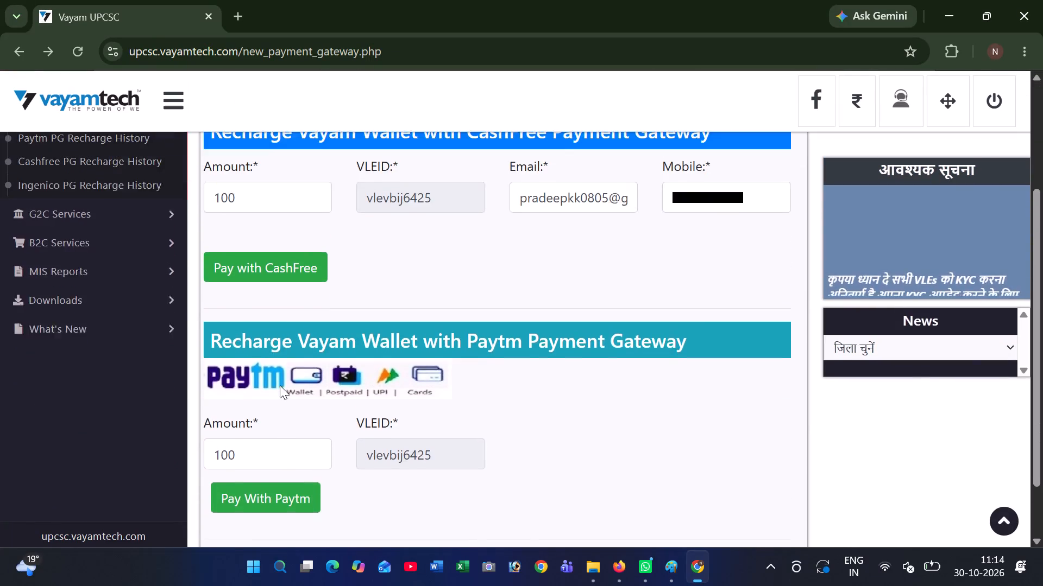
{"action": "scroll", "coordinate": [280, 385], "scroll_direction": "up", "scroll_amount": 5}
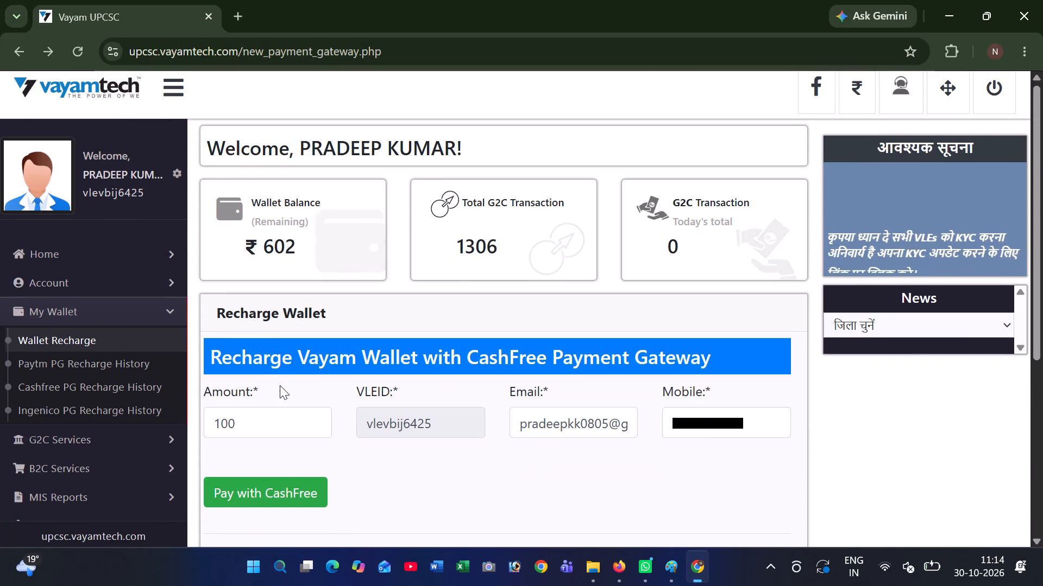
{"action": "left_click", "coordinate": [209, 16]}
Close all the WhatsApp images that are open in Paint.
{"action": "scroll", "coordinate": [703, 381], "scroll_direction": "down", "scroll_amount": 3}
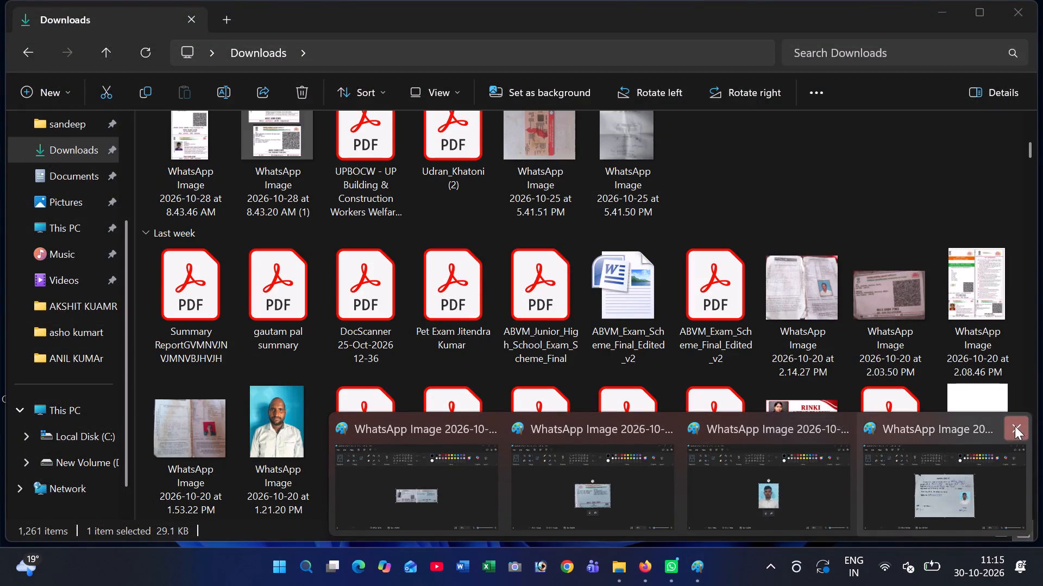
{"action": "left_click", "coordinate": [1015, 426]}
{"action": "left_click", "coordinate": [941, 426]}
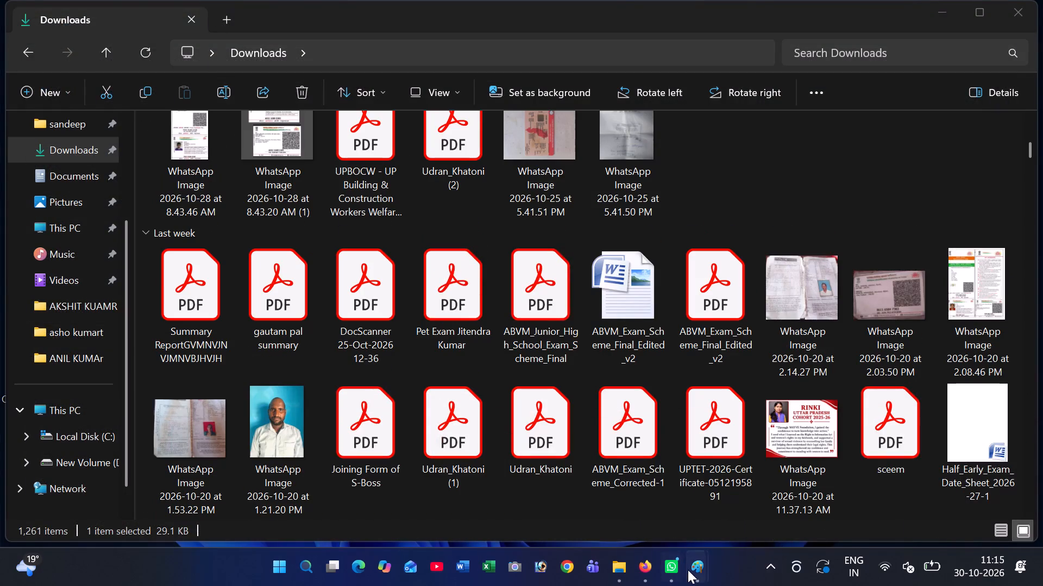
{"action": "left_click", "coordinate": [852, 422]}
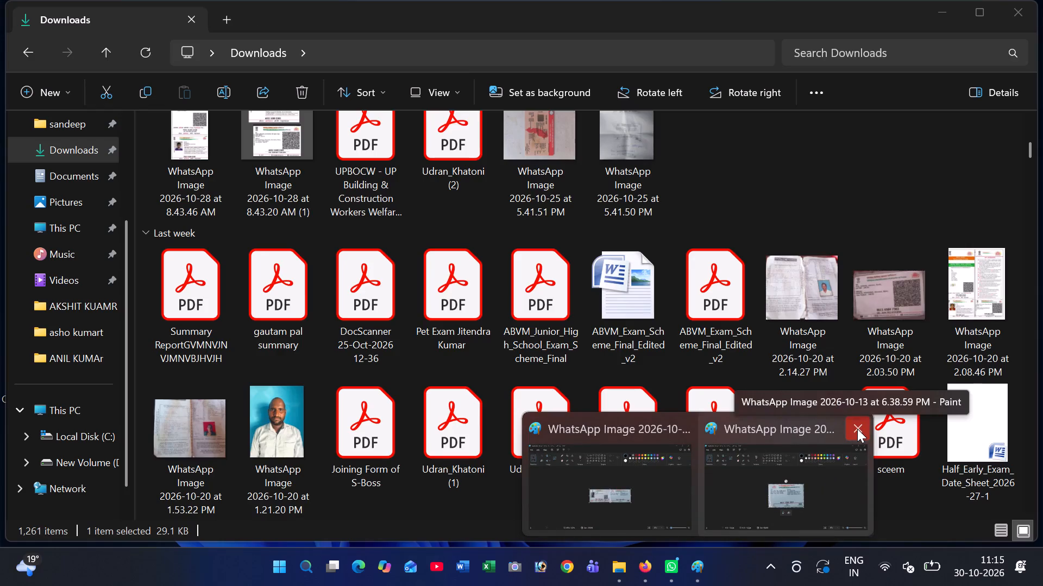
{"action": "left_click", "coordinate": [857, 429]}
{"action": "left_click", "coordinate": [768, 423]}
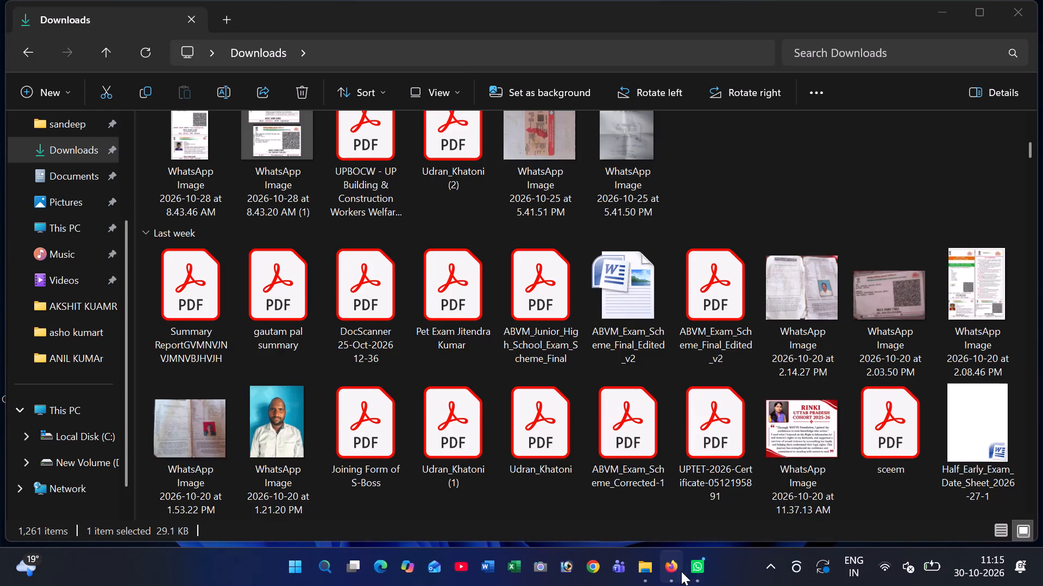
Open a new Google Chrome window.
{"action": "double_click", "coordinate": [589, 567]}
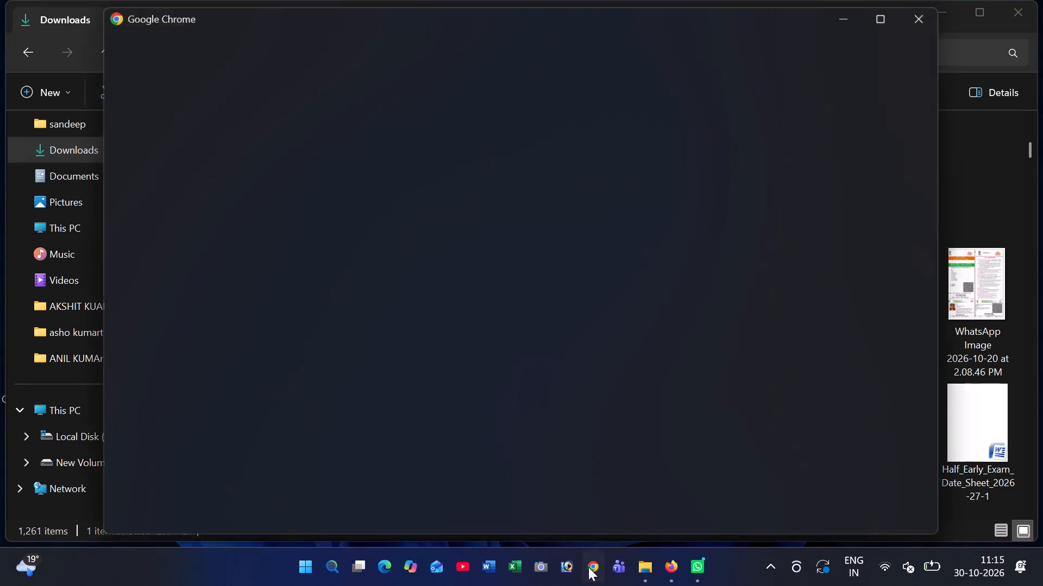
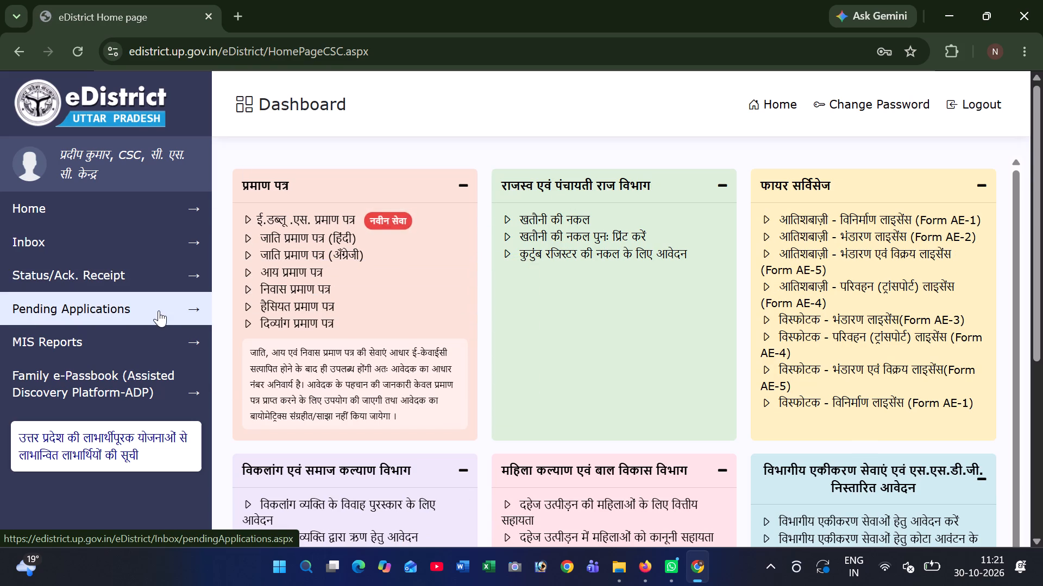
Open the applicant's pending income certificate application from the list of pending applications.
{"action": "left_click", "coordinate": [159, 310]}
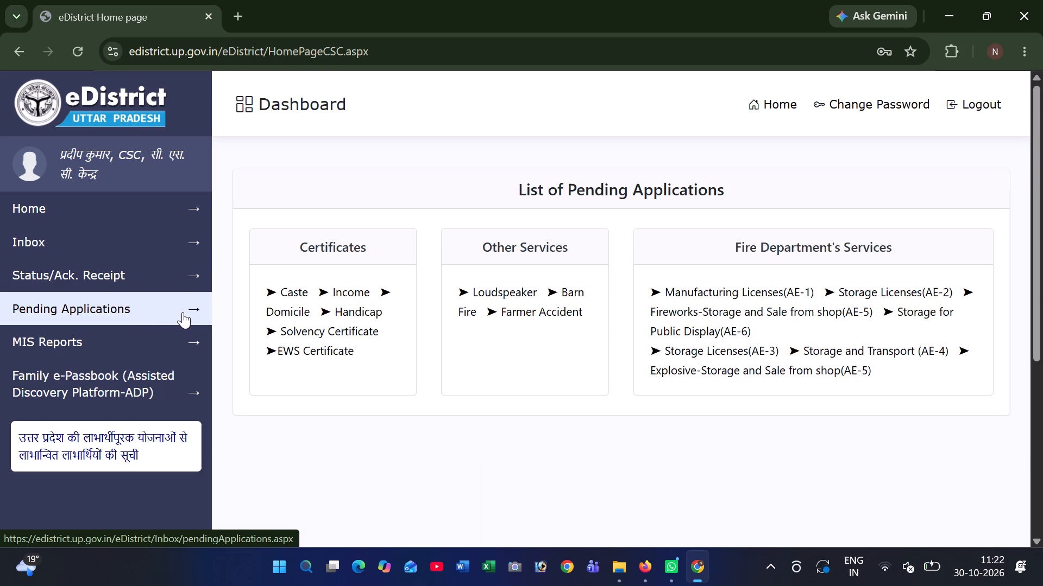
{"action": "left_click", "coordinate": [353, 293]}
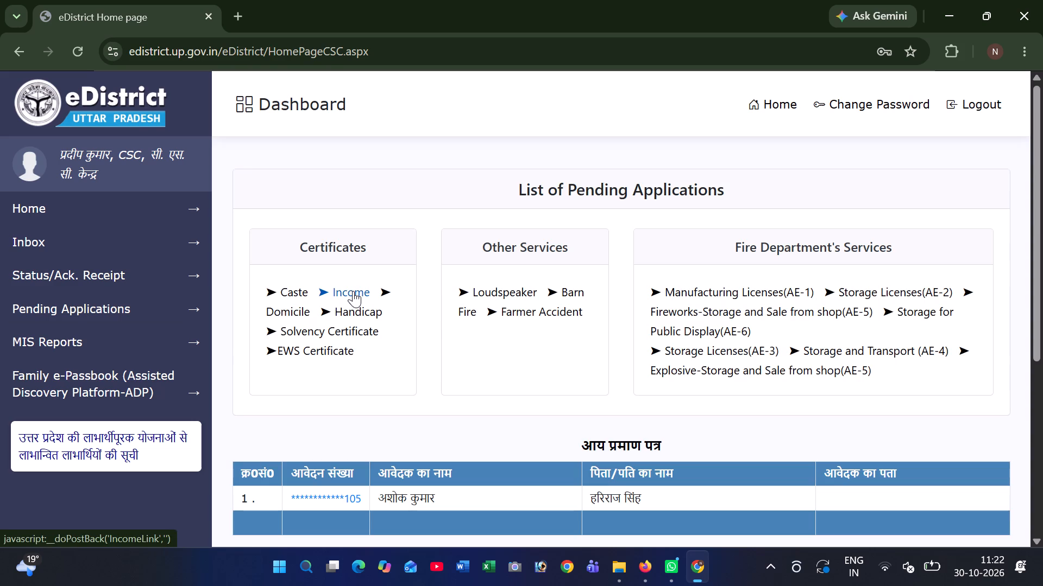
{"action": "left_click", "coordinate": [320, 494]}
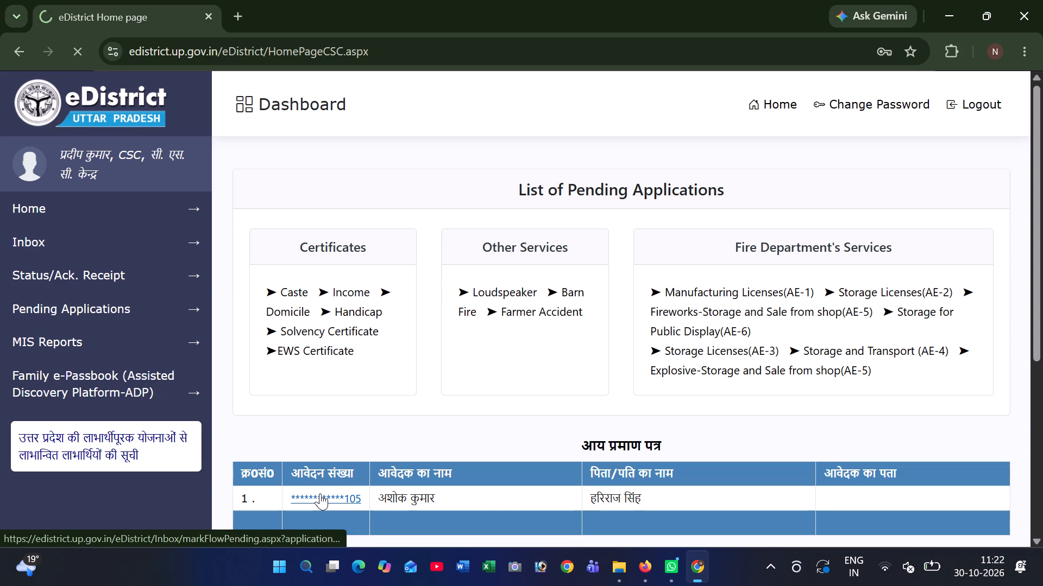
Review the income certificate application through its attachments and register it as filled, without amending it.
{"action": "scroll", "coordinate": [320, 493], "scroll_direction": "down", "scroll_amount": 2}
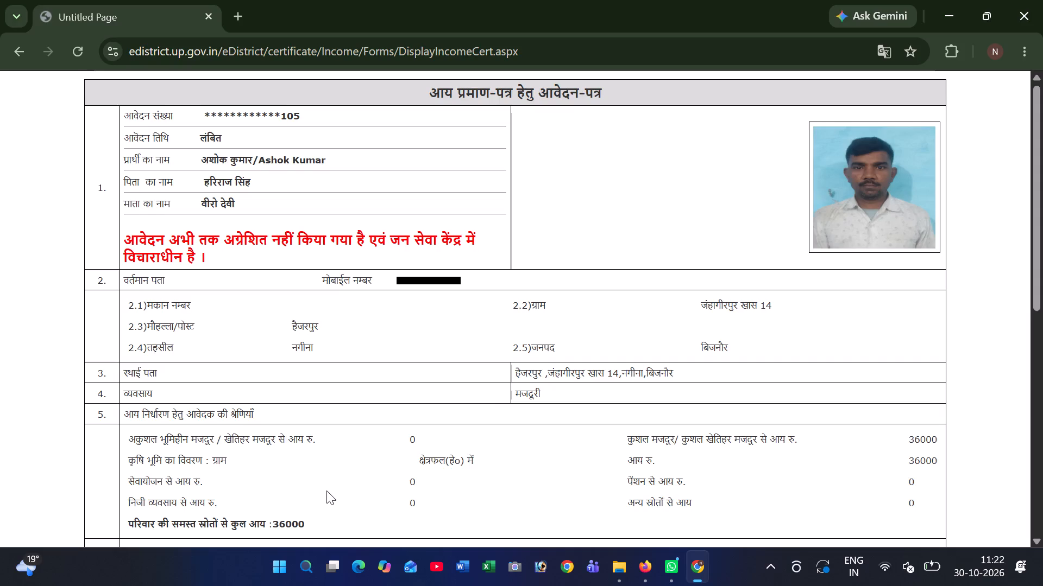
{"action": "scroll", "coordinate": [446, 434], "scroll_direction": "down", "scroll_amount": 11}
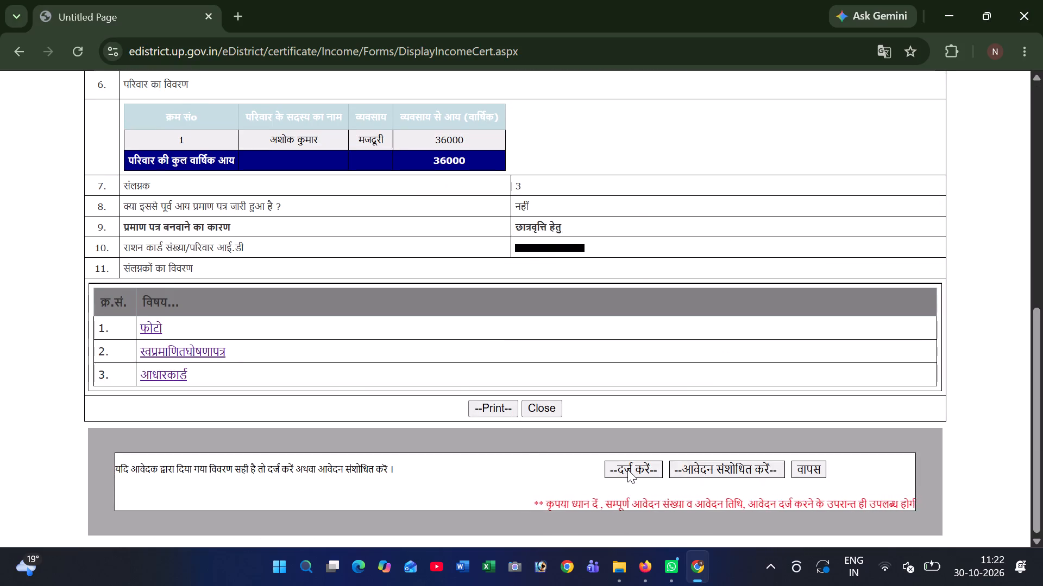
{"action": "left_click", "coordinate": [627, 469]}
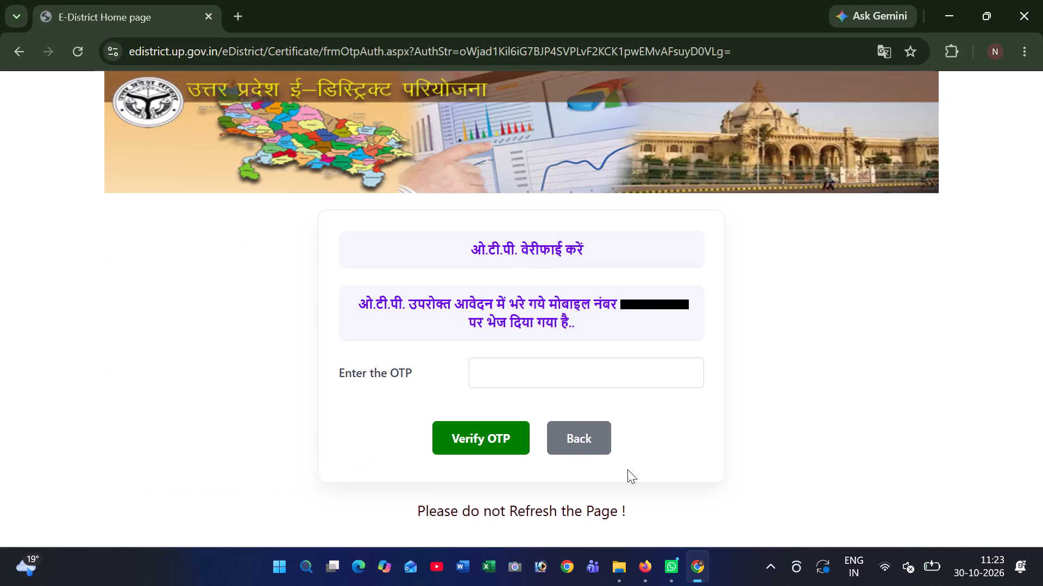
Enter the OTP sent to the applicant's mobile number for verification.
{"action": "left_click", "coordinate": [569, 379]}
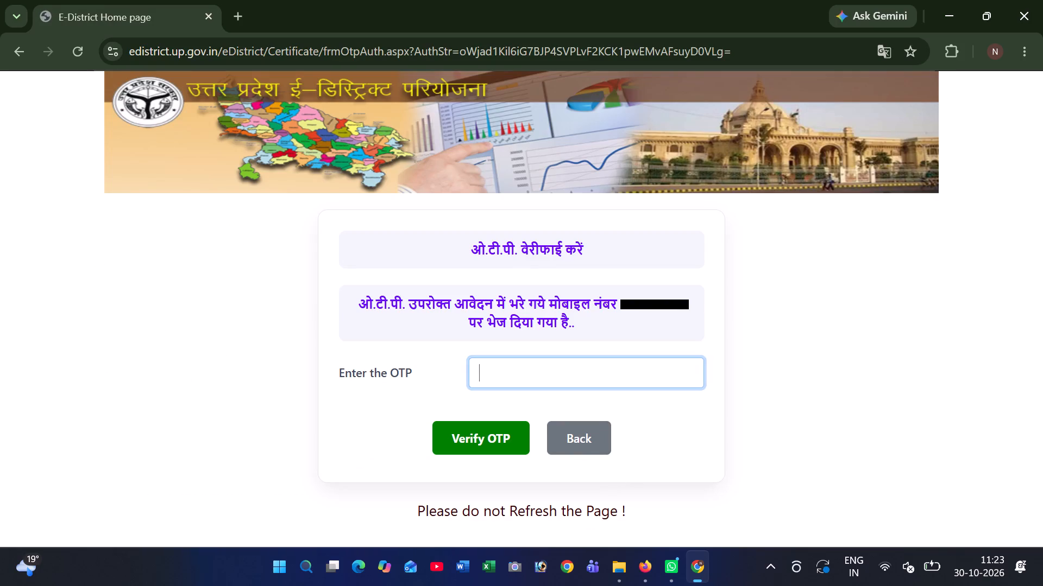
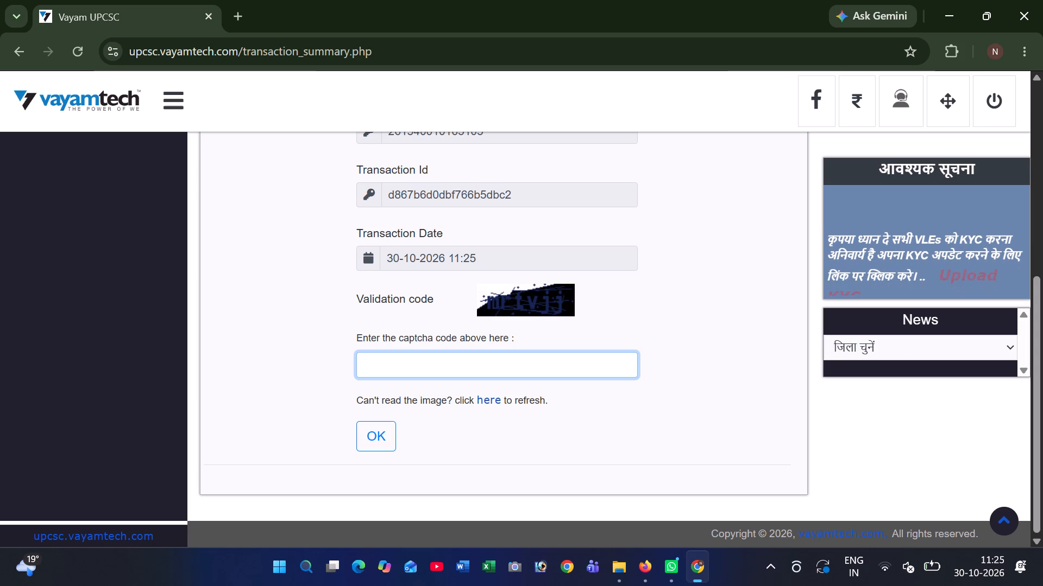
Enter the validation code from the captcha image and confirm the income certificate fee transaction.
{"action": "key", "text": "m"}
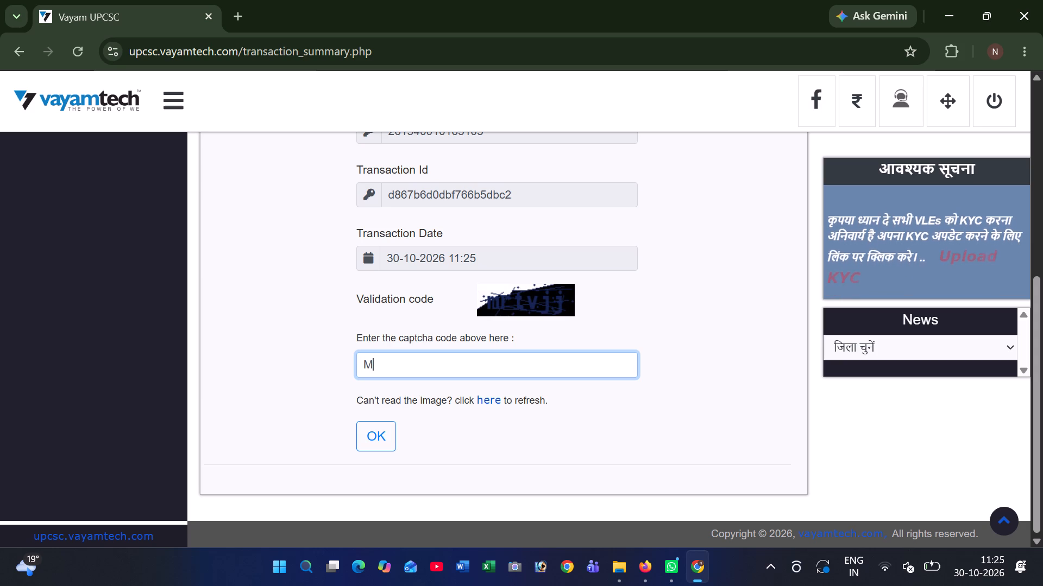
{"action": "key", "text": "BackSpace"}
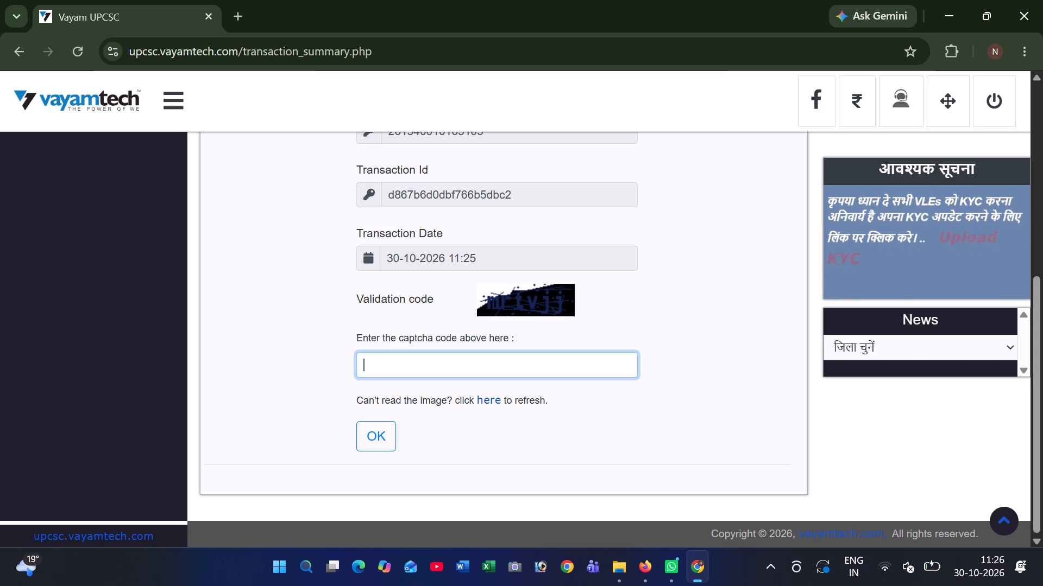
{"action": "key", "text": "m"}
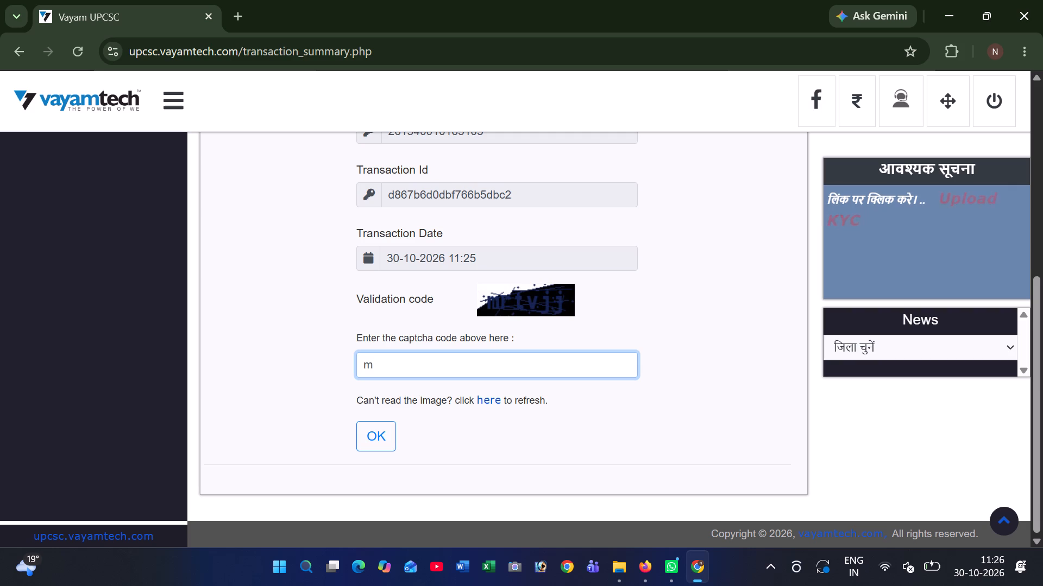
{"action": "key", "text": "r"}
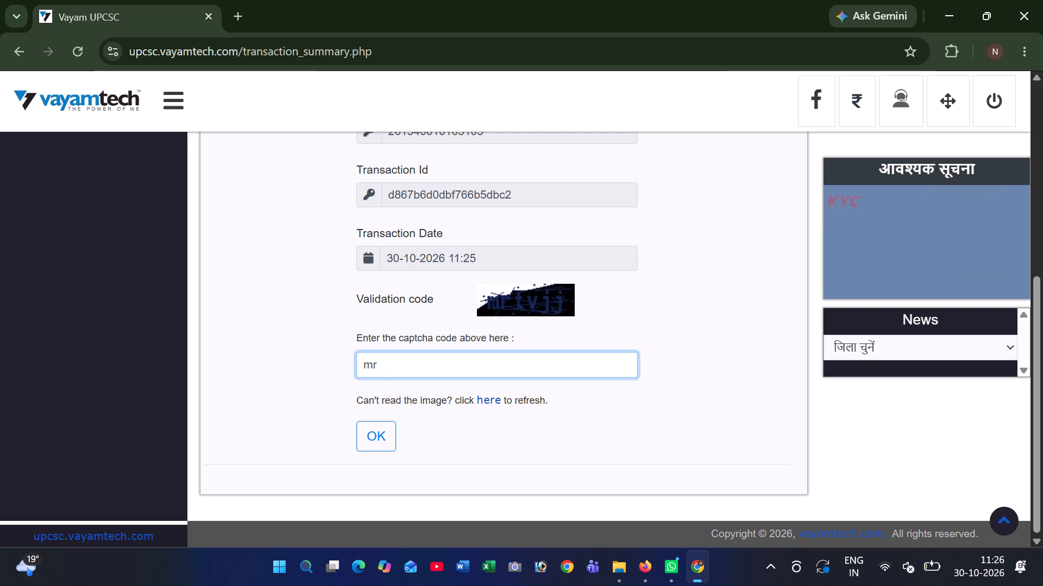
{"action": "key", "text": "t"}
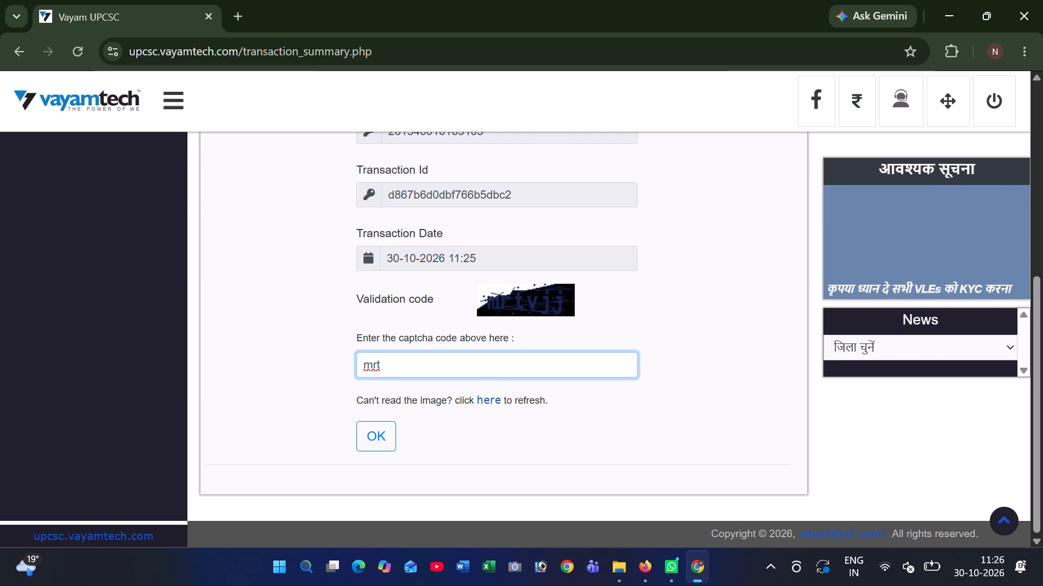
{"action": "key", "text": "v"}
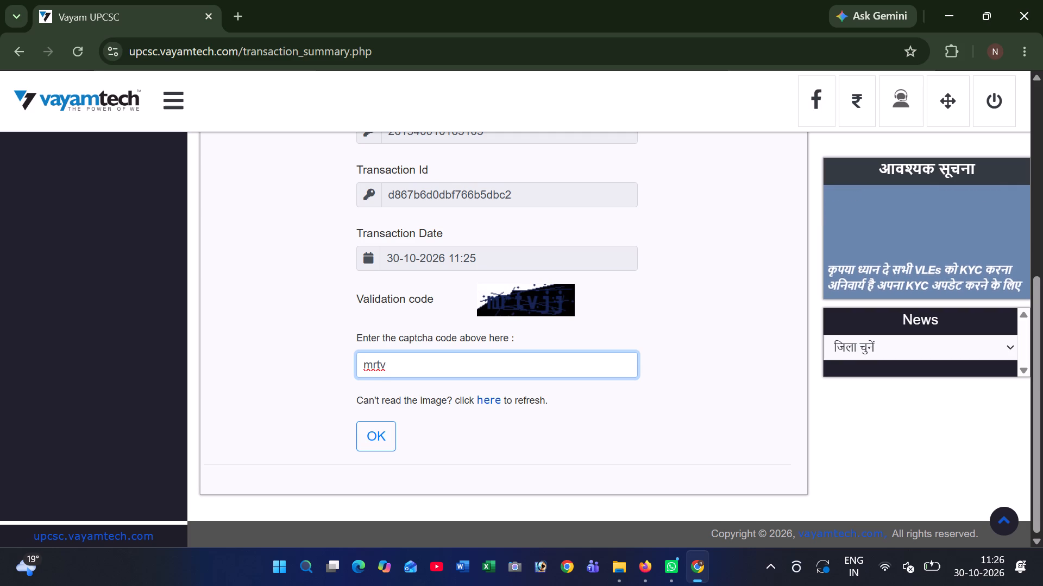
{"action": "type", "text": "jj"}
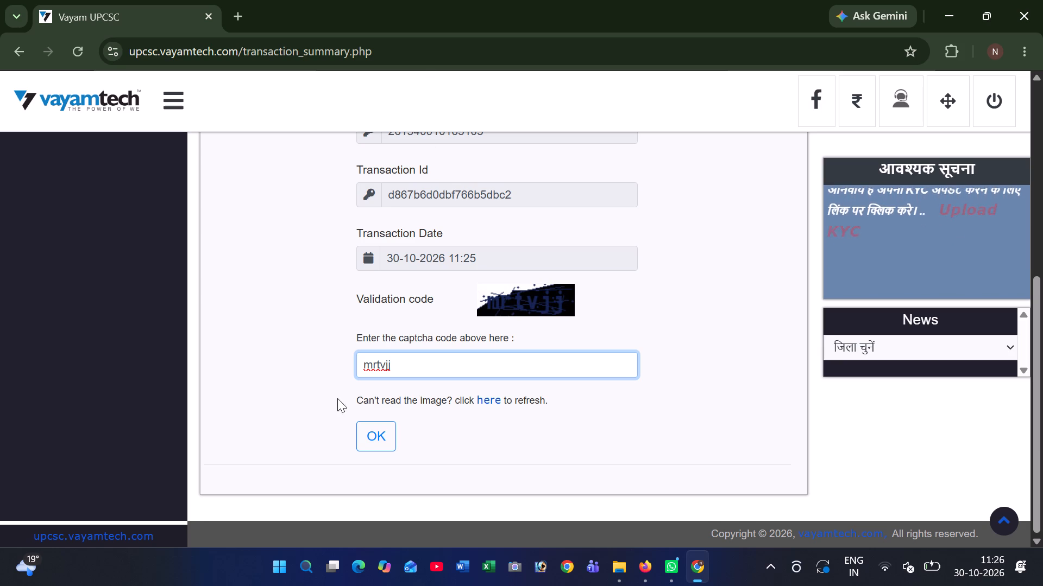
{"action": "left_click", "coordinate": [368, 434]}
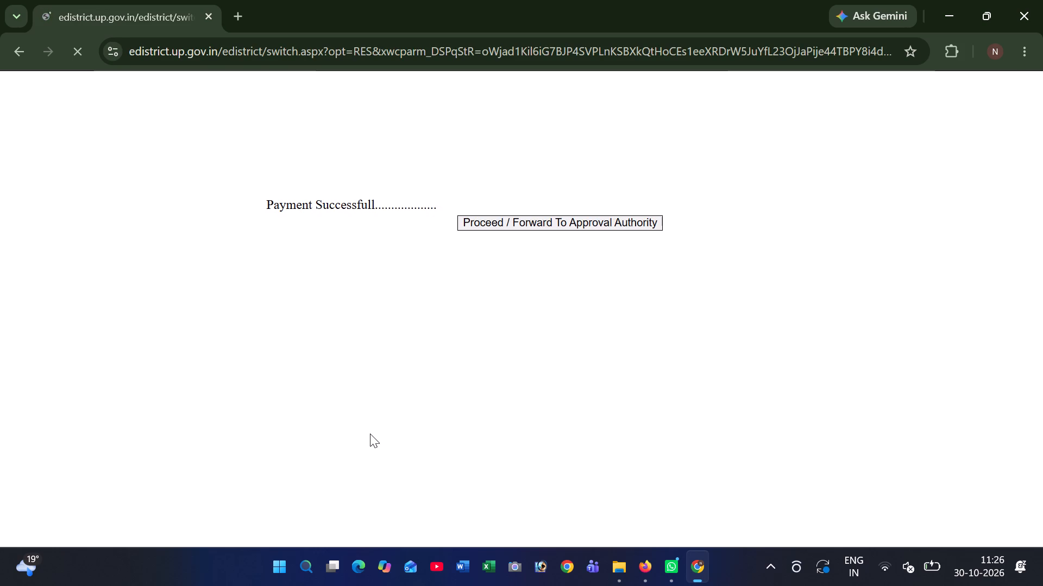
Forward the paid income certificate application to the approval authority and view its acknowledgement slip.
{"action": "left_click", "coordinate": [526, 220]}
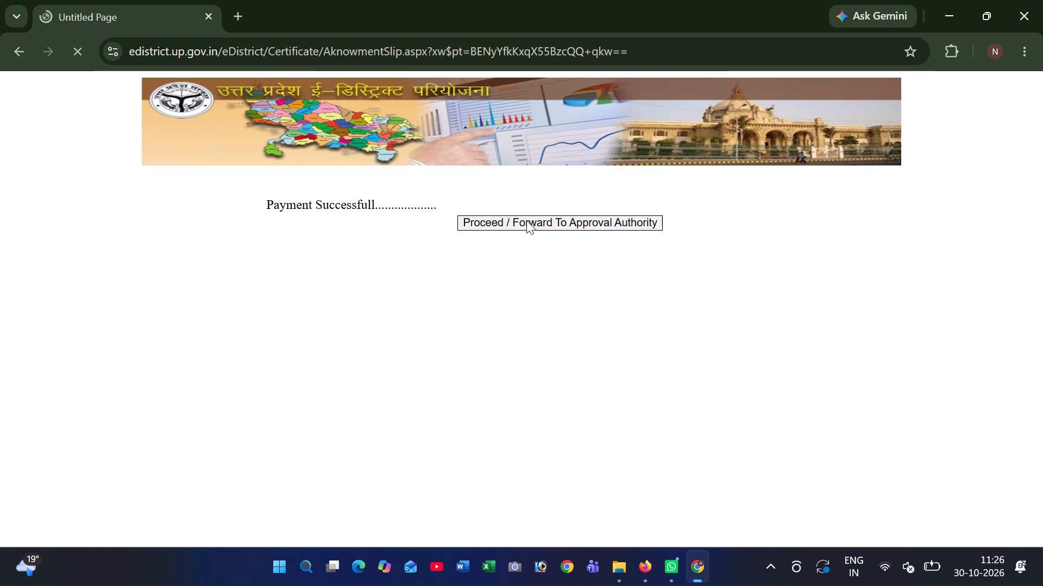
{"action": "scroll", "coordinate": [506, 323], "scroll_direction": "down", "scroll_amount": 6}
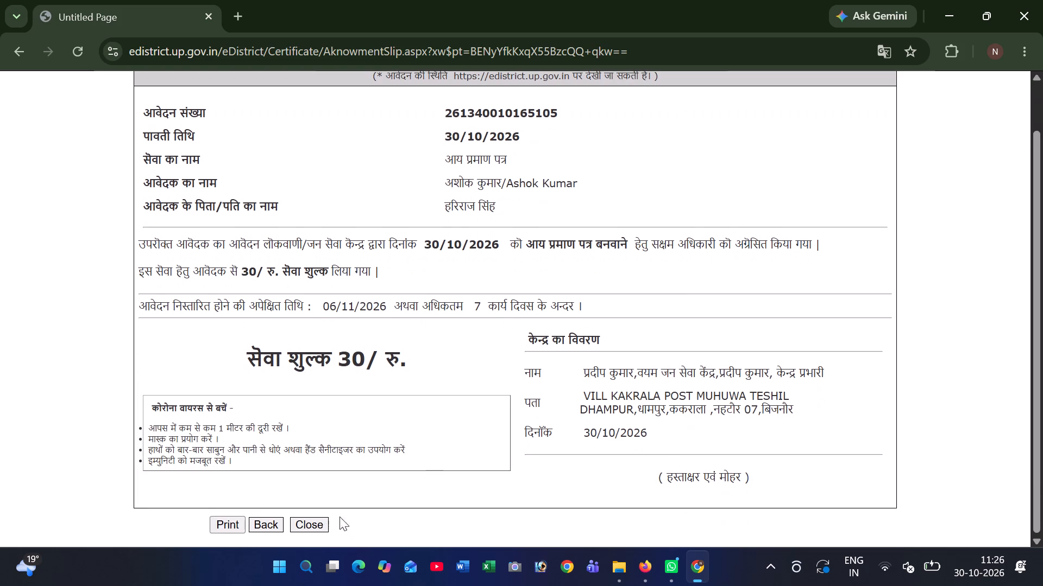
Go back from the acknowledgement slip to the eDistrict dashboard and close the Enter Details prompt.
{"action": "left_click", "coordinate": [261, 526]}
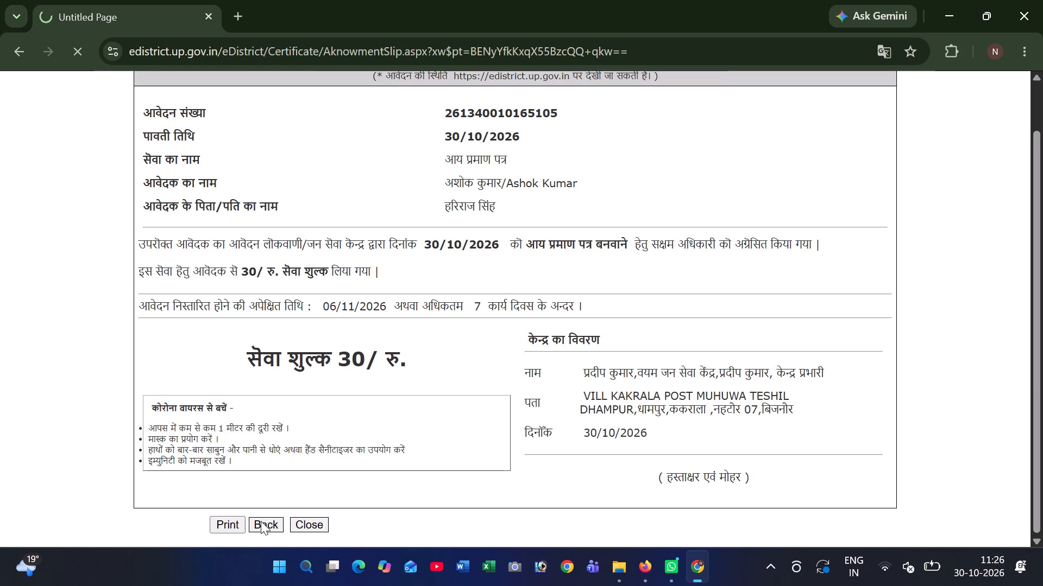
{"action": "scroll", "coordinate": [267, 508], "scroll_direction": "up", "scroll_amount": 1}
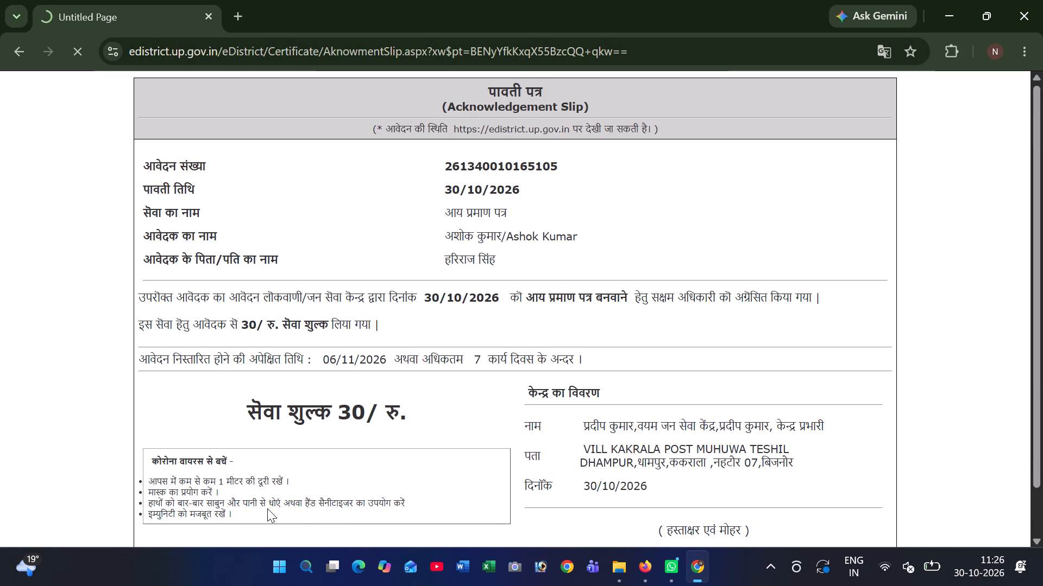
{"action": "scroll", "coordinate": [267, 508], "scroll_direction": "down", "scroll_amount": 4}
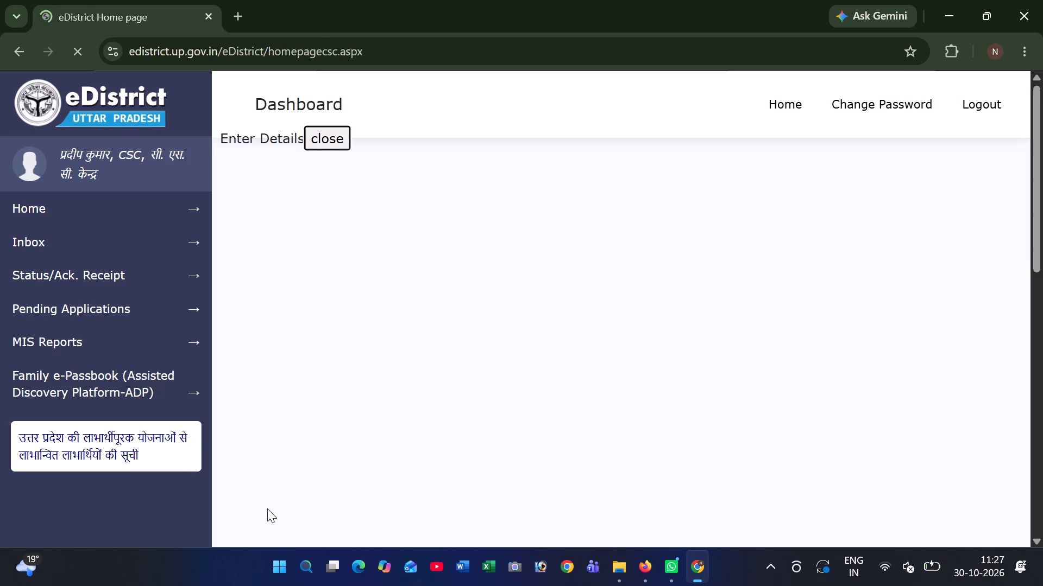
{"action": "left_click", "coordinate": [339, 139]}
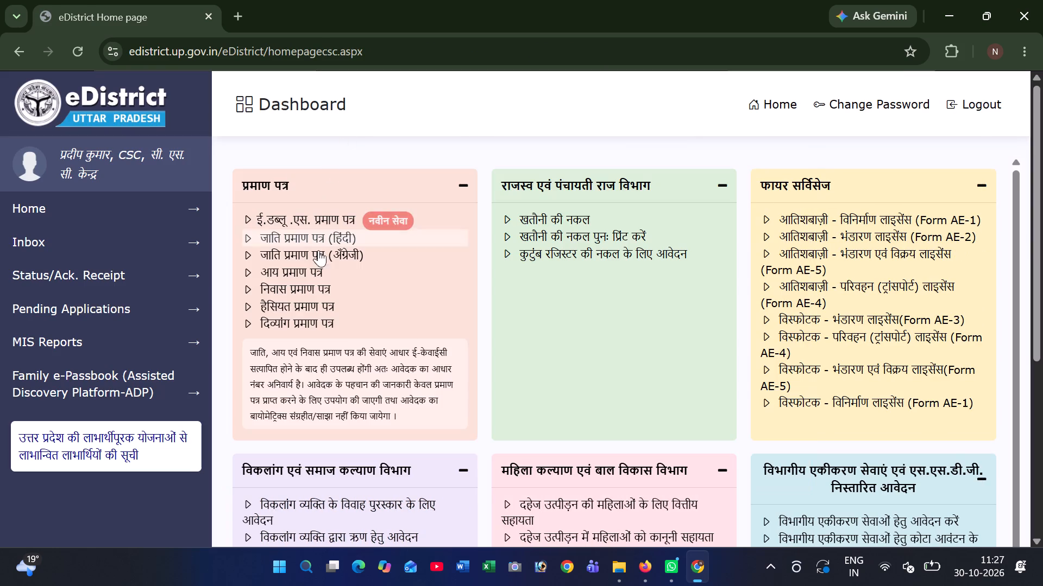
List the pending caste certificate applications and open the application in row 4.
{"action": "left_click", "coordinate": [167, 311]}
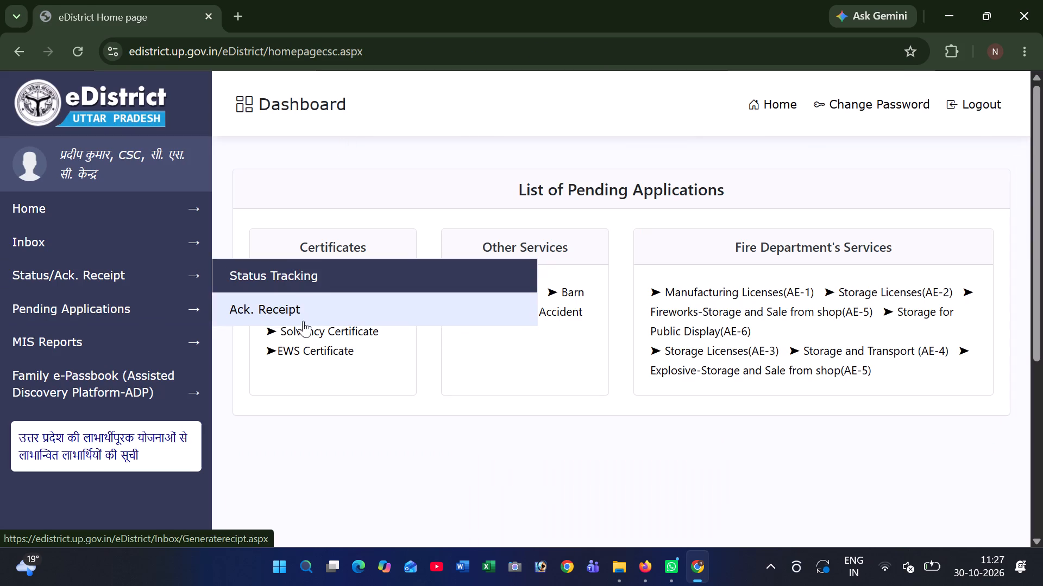
{"action": "left_click", "coordinate": [293, 291]}
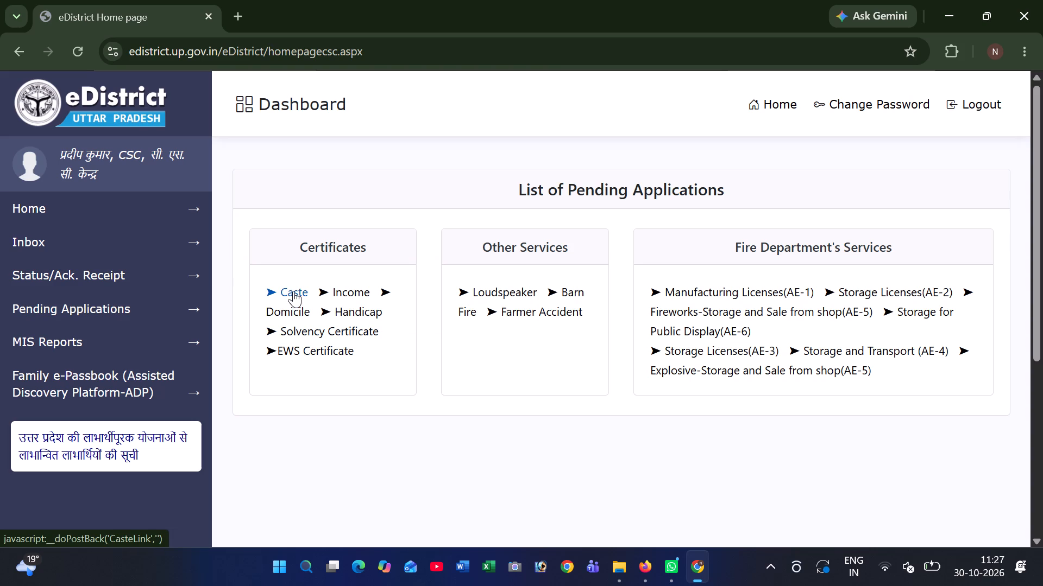
{"action": "left_click", "coordinate": [293, 291]}
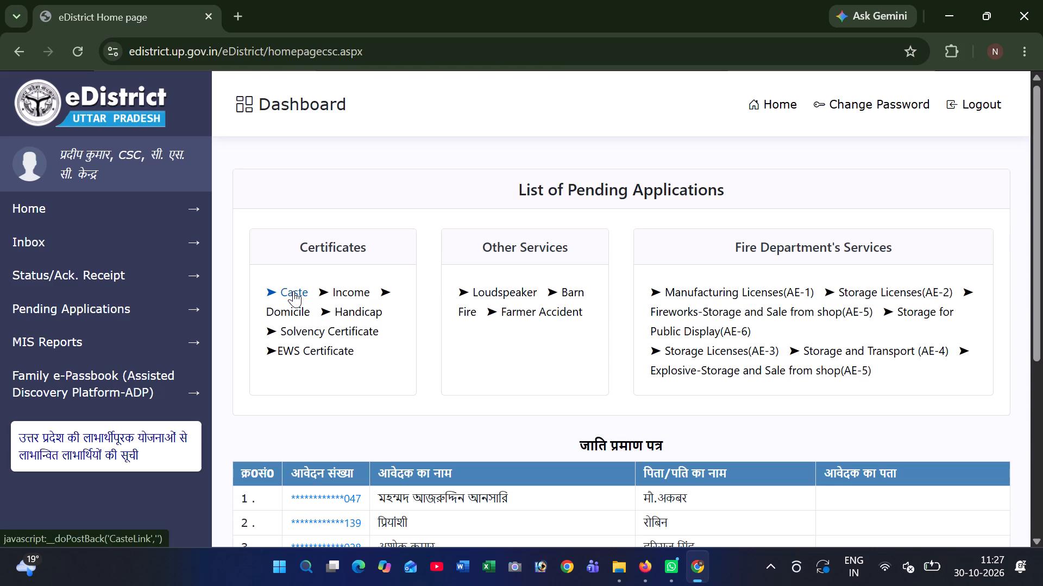
{"action": "scroll", "coordinate": [399, 361], "scroll_direction": "down", "scroll_amount": 3}
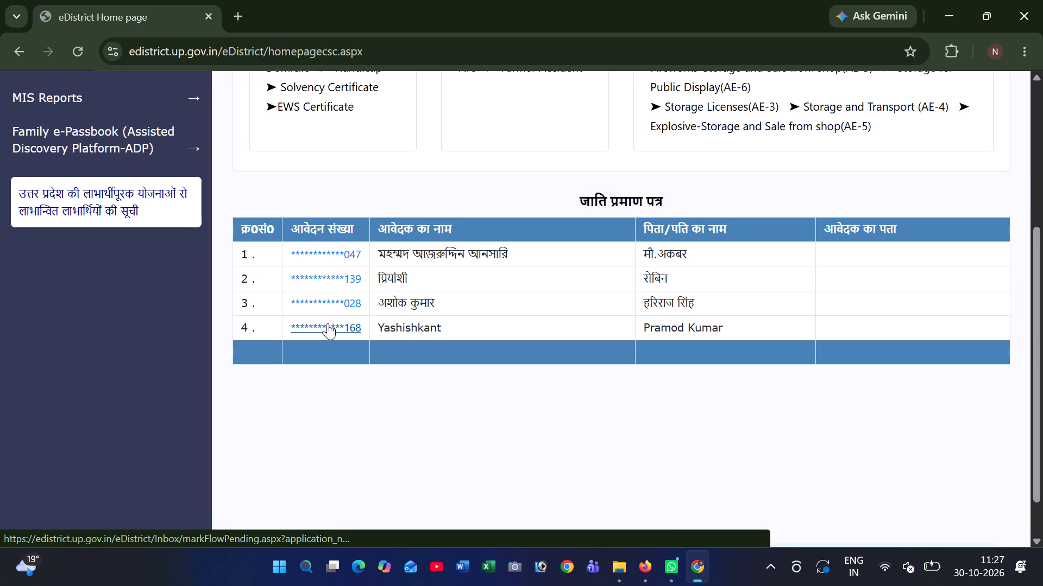
{"action": "left_click", "coordinate": [328, 323]}
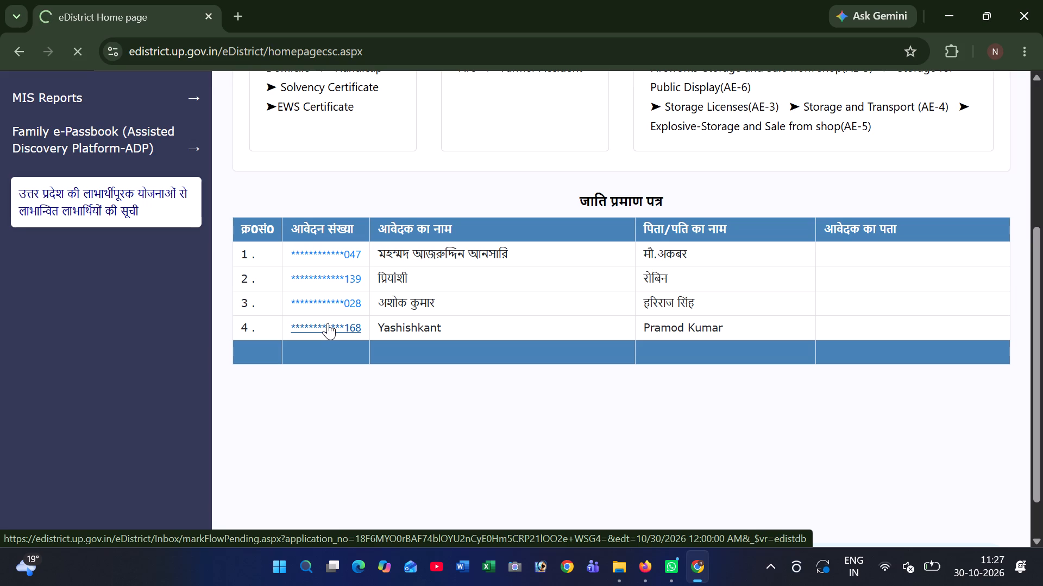